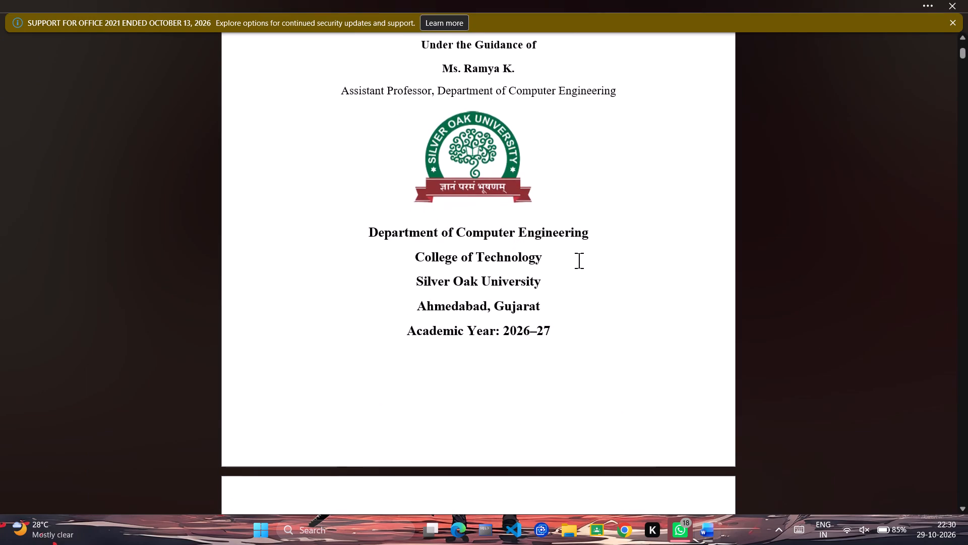
scroll(579, 260, down, 6)
scroll(579, 260, down, 20)
scroll(579, 260, down, 11)
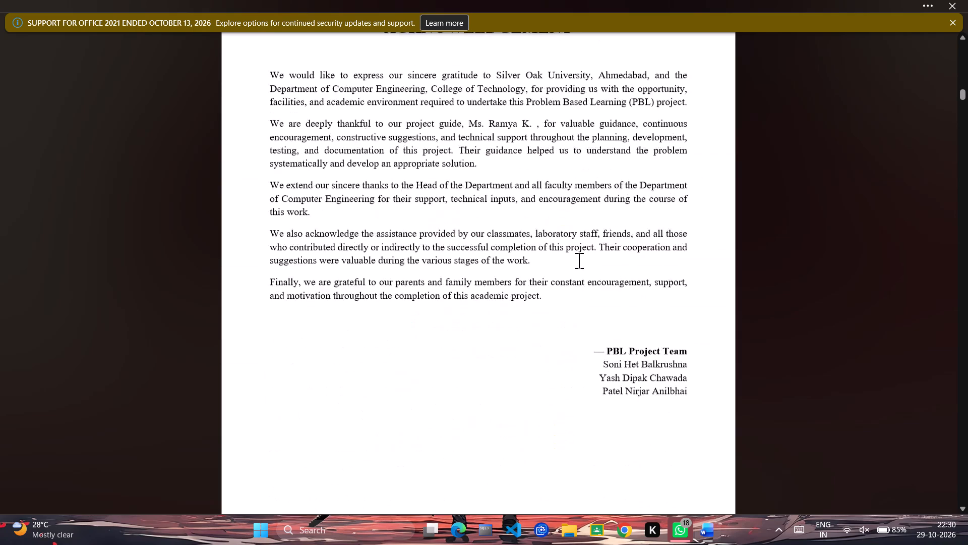
scroll(579, 260, down, 11)
scroll(579, 260, down, 15)
scroll(579, 260, down, 14)
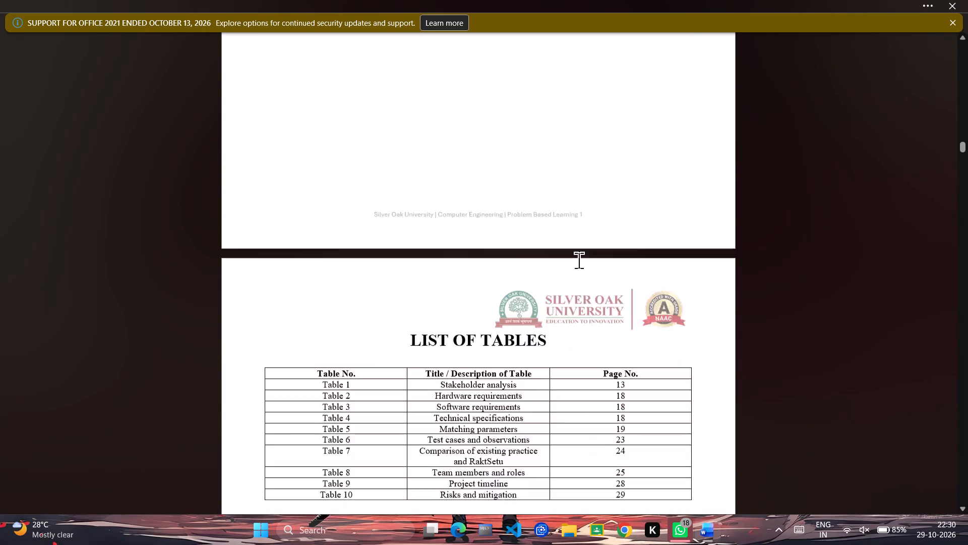
scroll(579, 260, down, 7)
scroll(579, 260, down, 14)
scroll(579, 260, down, 7)
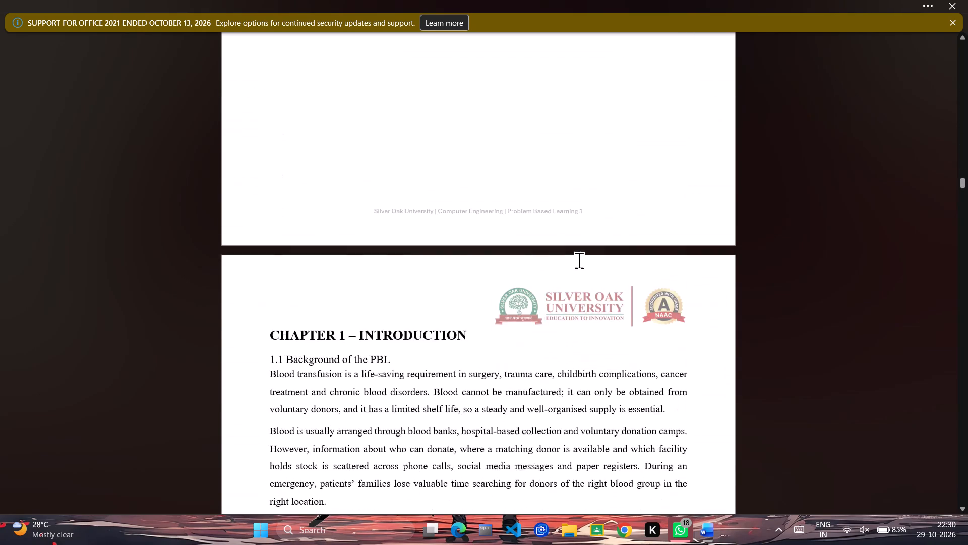
scroll(579, 260, down, 15)
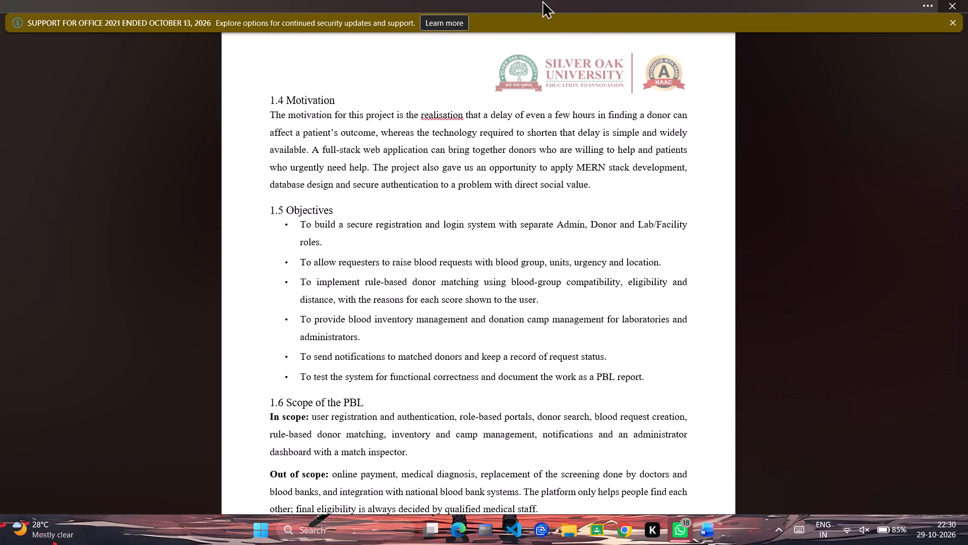
Replace "blood group" with a space in the blood-requests bullet under 1.5 Objectives.
click(542, 0)
click(498, 268)
drag(507, 262, 544, 263)
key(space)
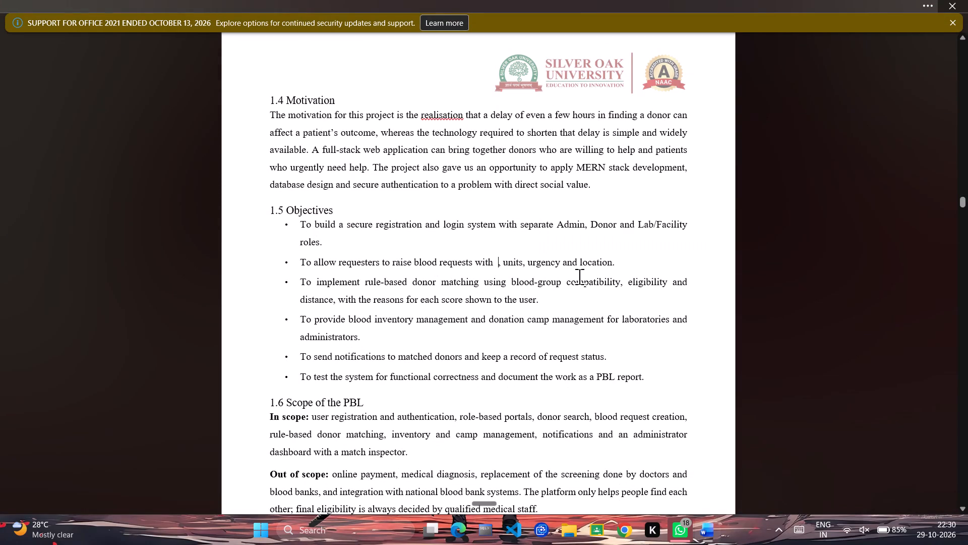
Undo the deletion of "blood group" in the blood-requests bullet under 1.5 Objectives.
key(ctrl+z)
click(807, 357)
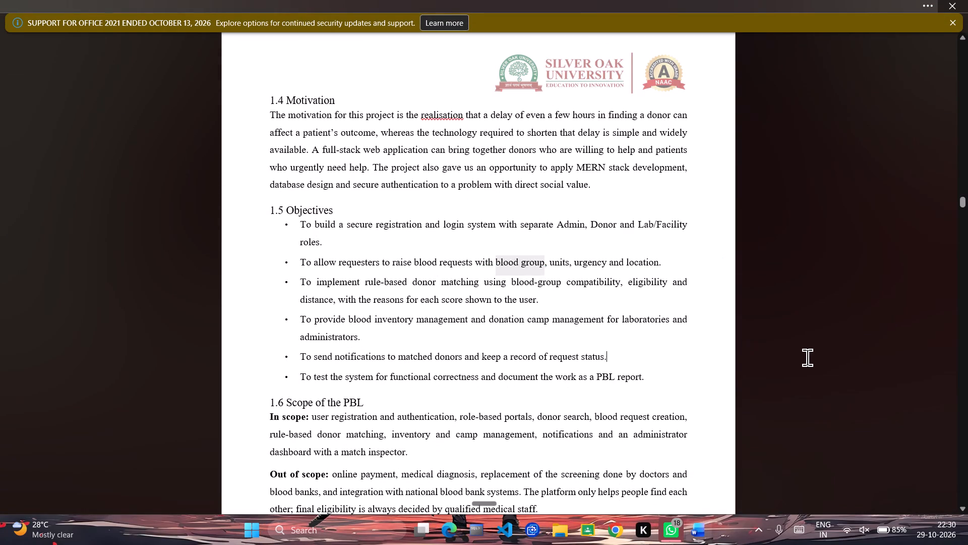
Delete the four boxed "Insert screenshot" placeholders above the captions of Figures 5 to 8 in section 4.6, keeping the captions.
scroll(745, 362, down, 13)
scroll(739, 360, down, 15)
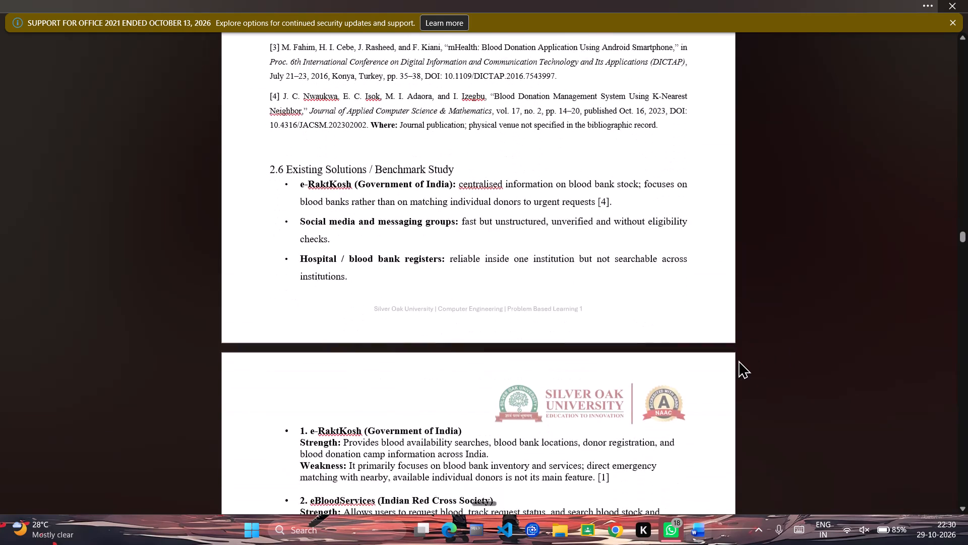
scroll(738, 360, down, 19)
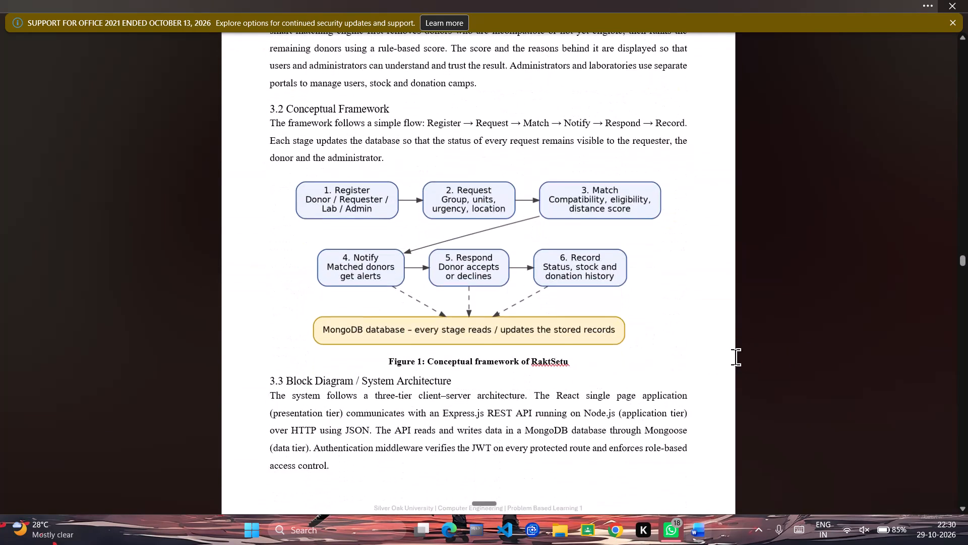
scroll(735, 357, down, 19)
scroll(735, 357, down, 9)
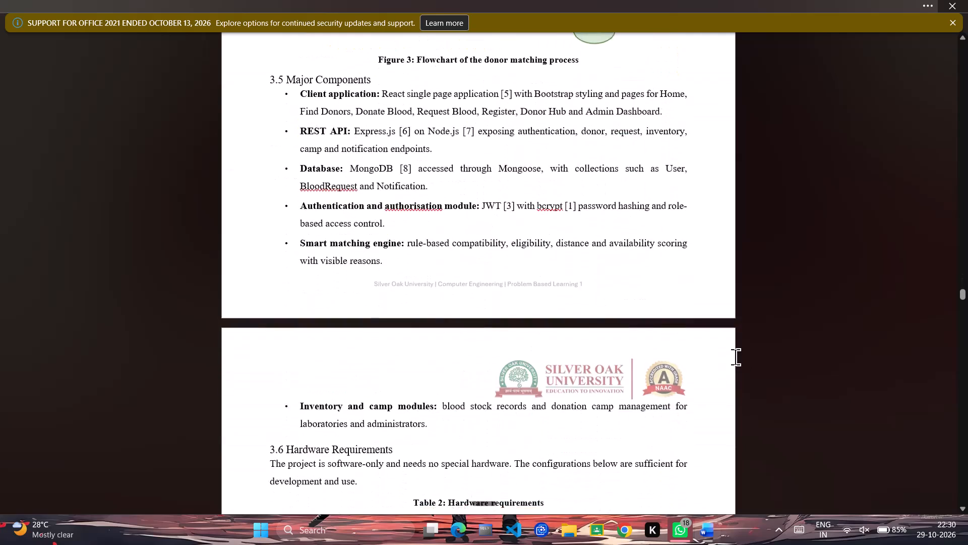
scroll(735, 357, down, 16)
scroll(735, 357, down, 12)
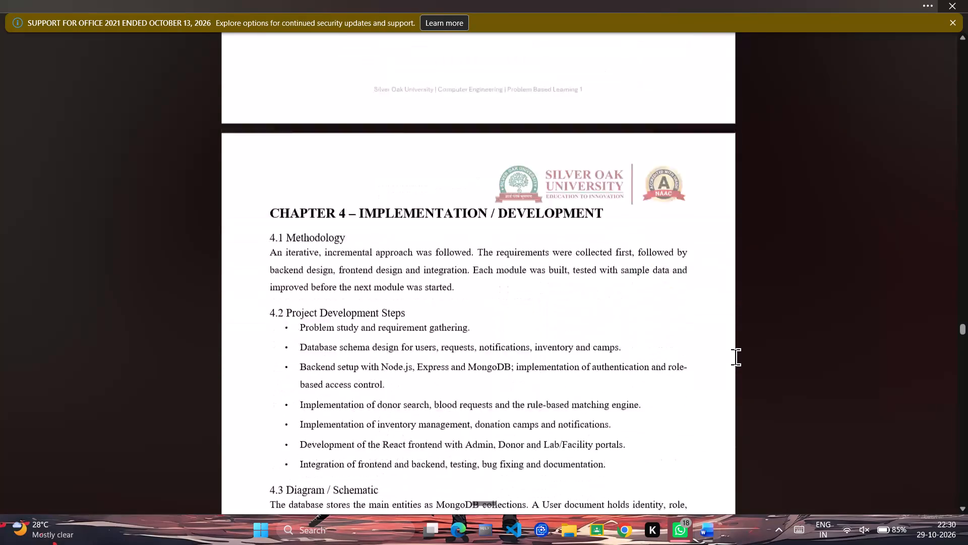
scroll(735, 357, down, 14)
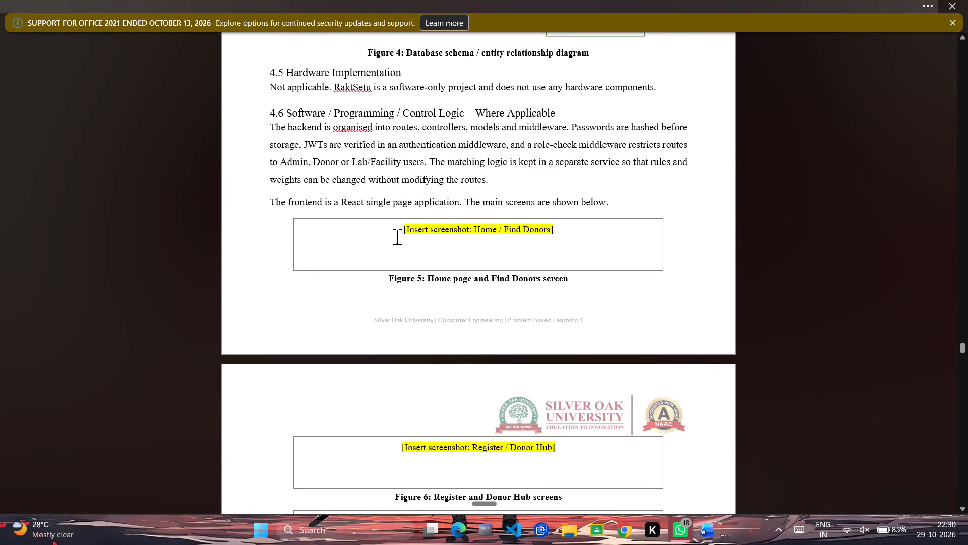
click(417, 241)
triple_click(459, 257)
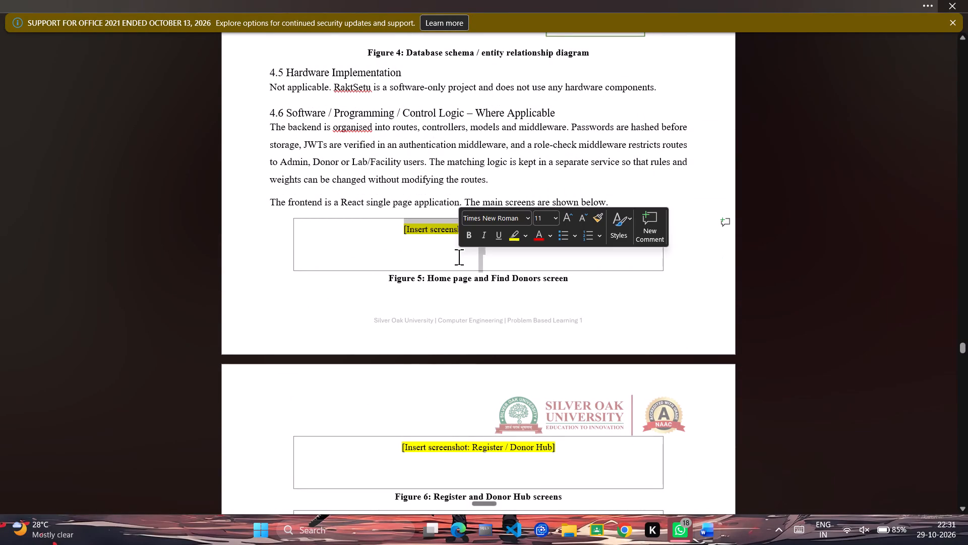
key(BackSpace)
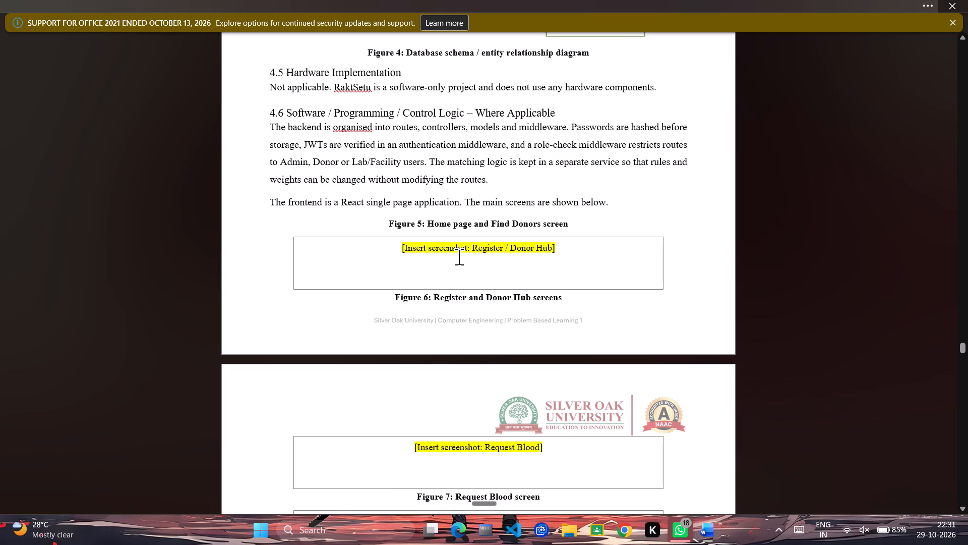
triple_click(452, 257)
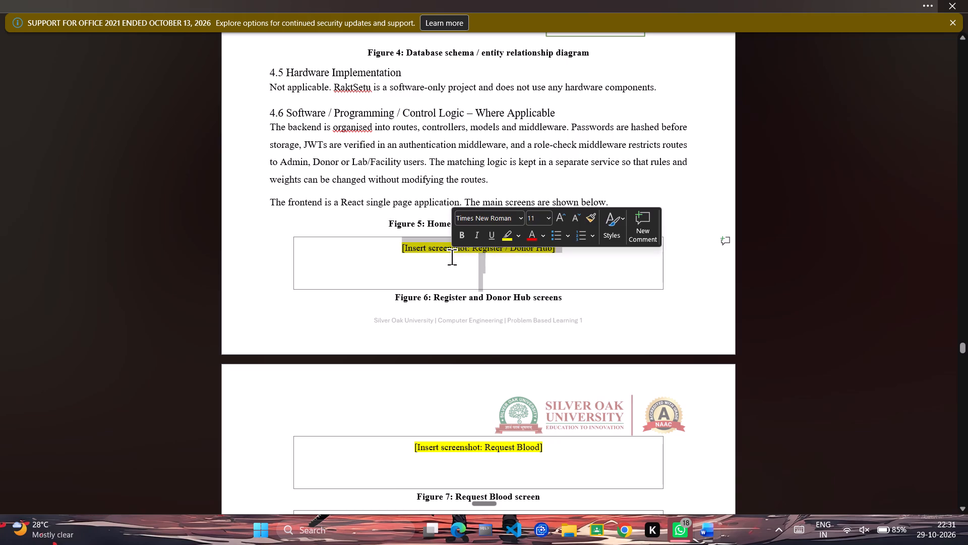
key(BackSpace)
triple_click(440, 278)
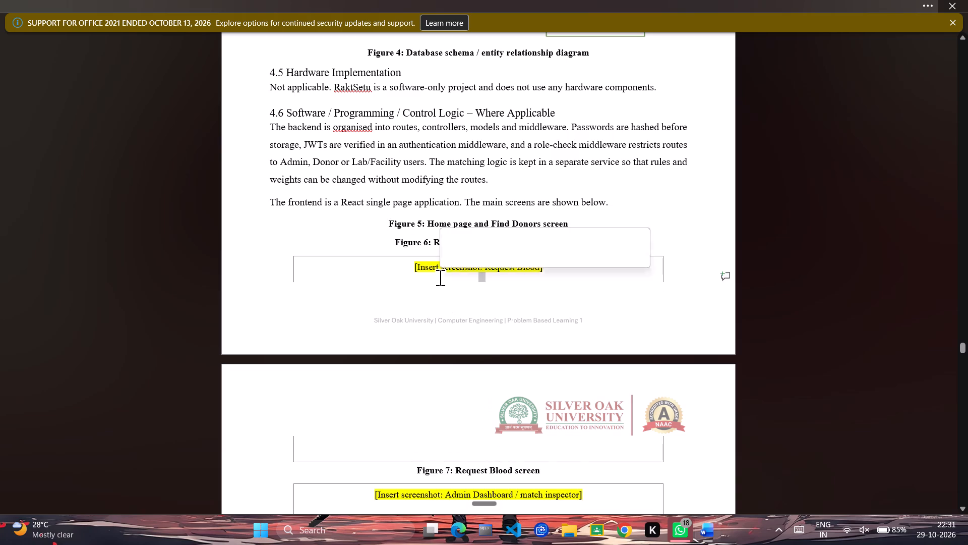
key(BackSpace)
triple_click(447, 289)
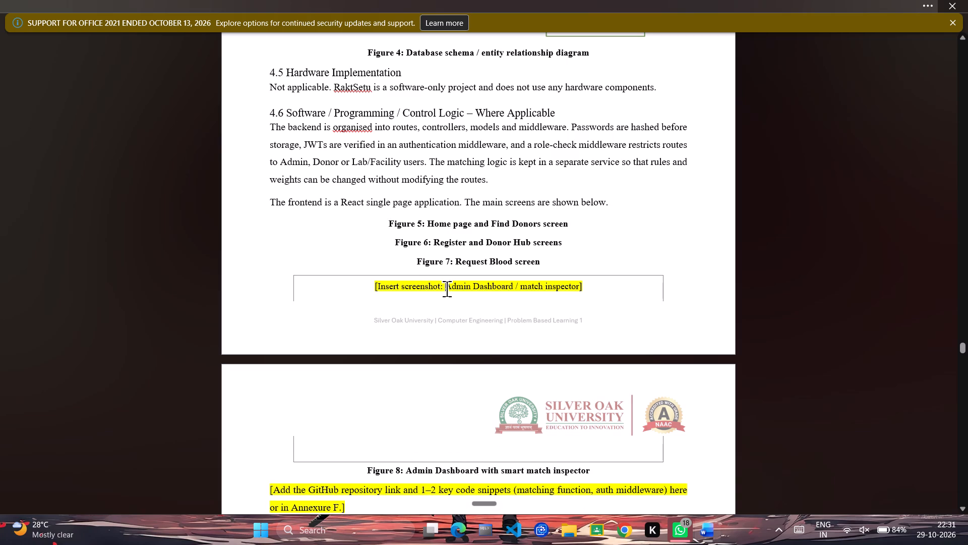
key(BackSpace)
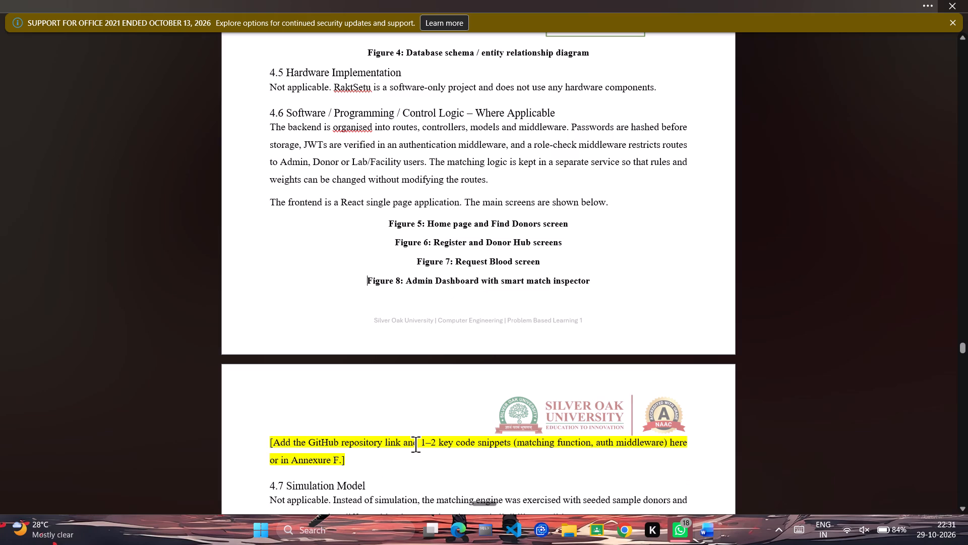
Delete the highlighted note about adding the GitHub repository link and code snippets before section 4.7 Simulation Model.
double_click(415, 444)
click(355, 454)
drag(355, 463, 241, 441)
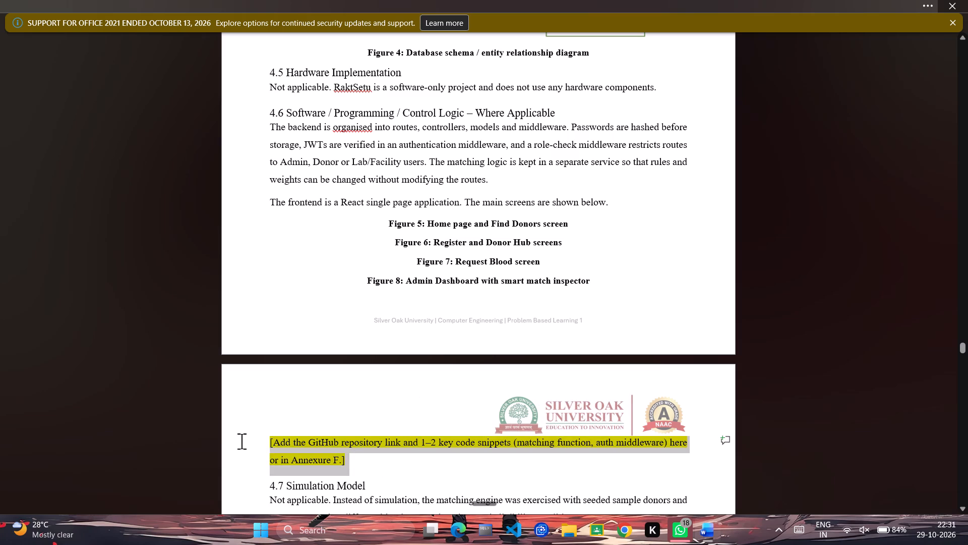
drag(241, 441, 241, 441)
key(BackSpace)
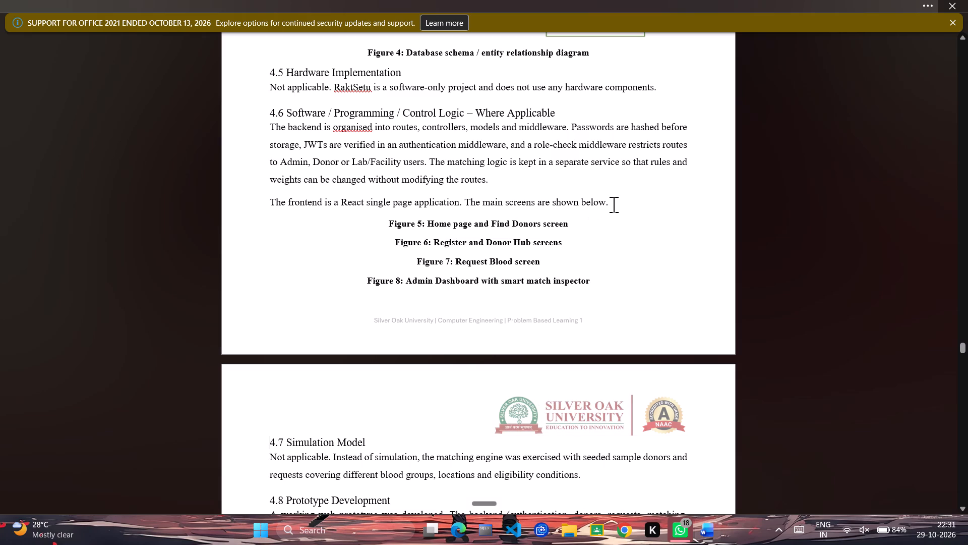
Switch to WhatsApp.
key(alt+Tab)
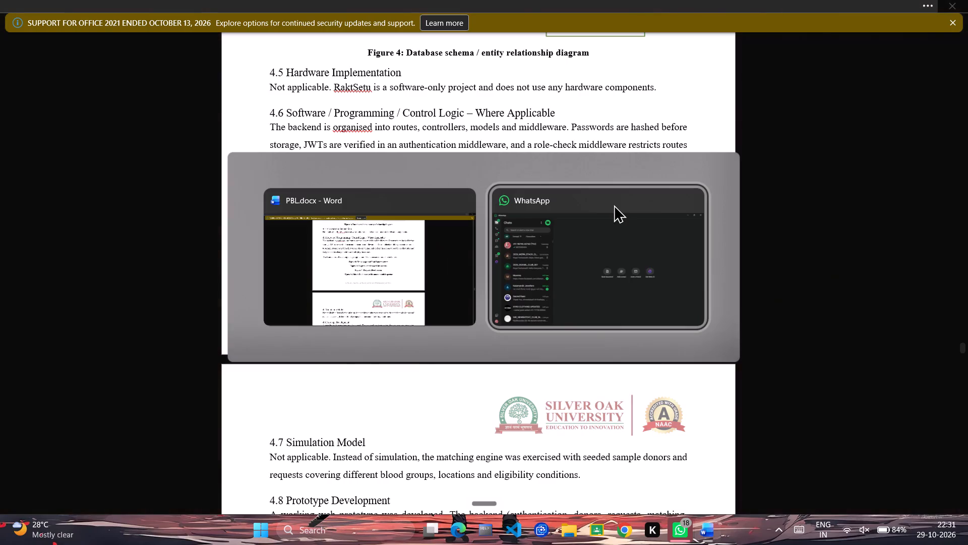
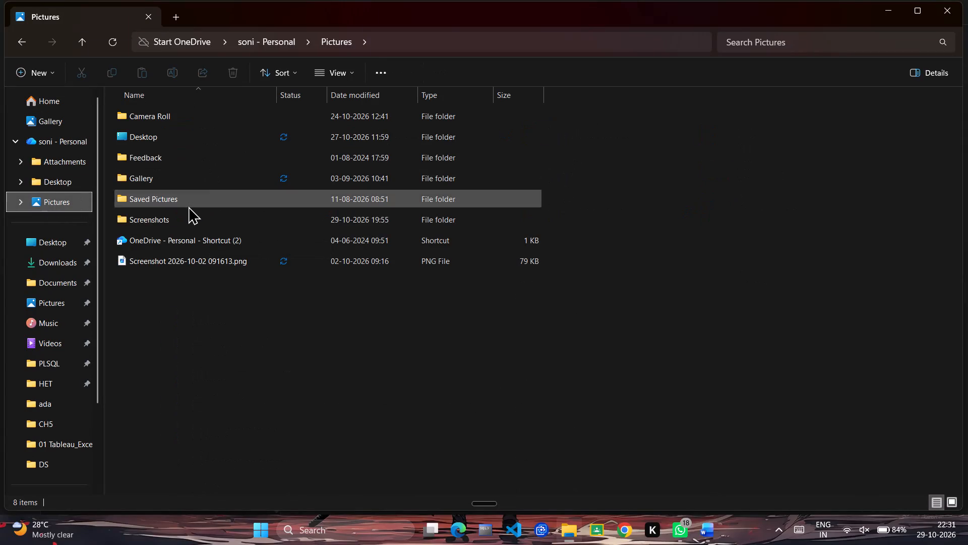
Open the Screenshots folder in Pictures and copy the image file Screenshot 2026-10-29 135227.png.
double_click(184, 218)
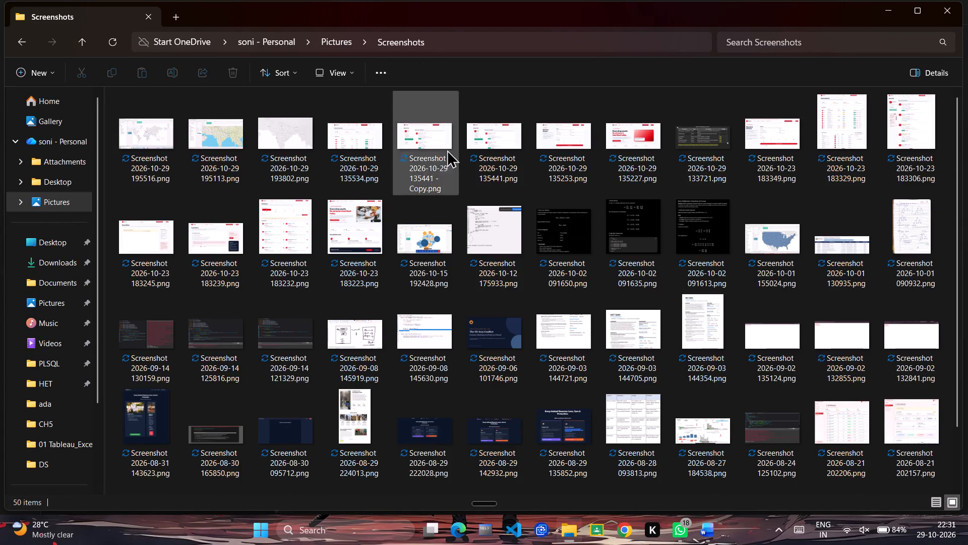
right_click(631, 140)
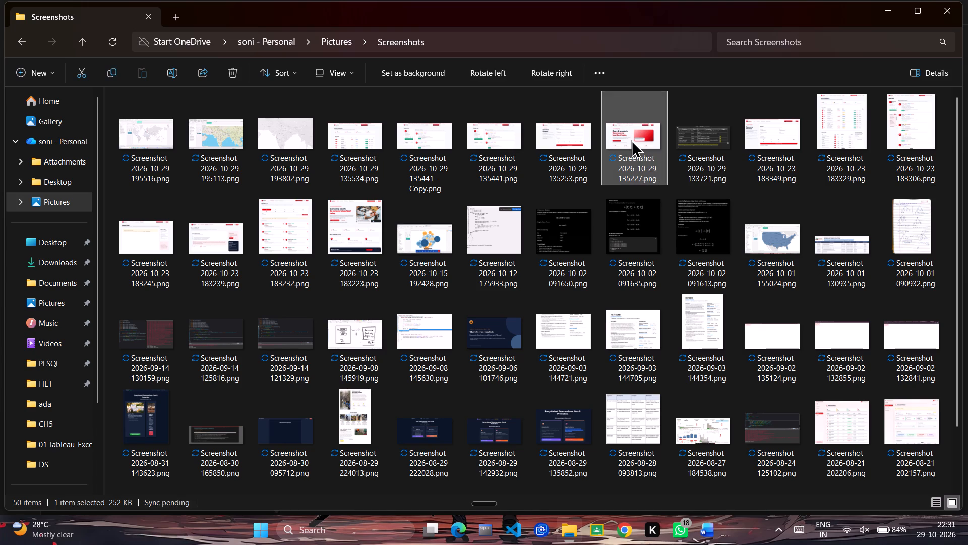
click(103, 73)
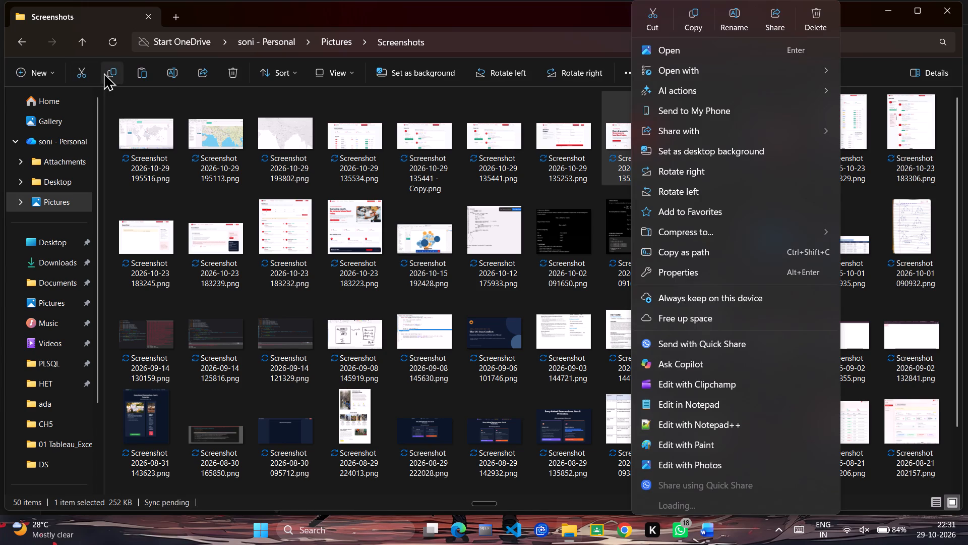
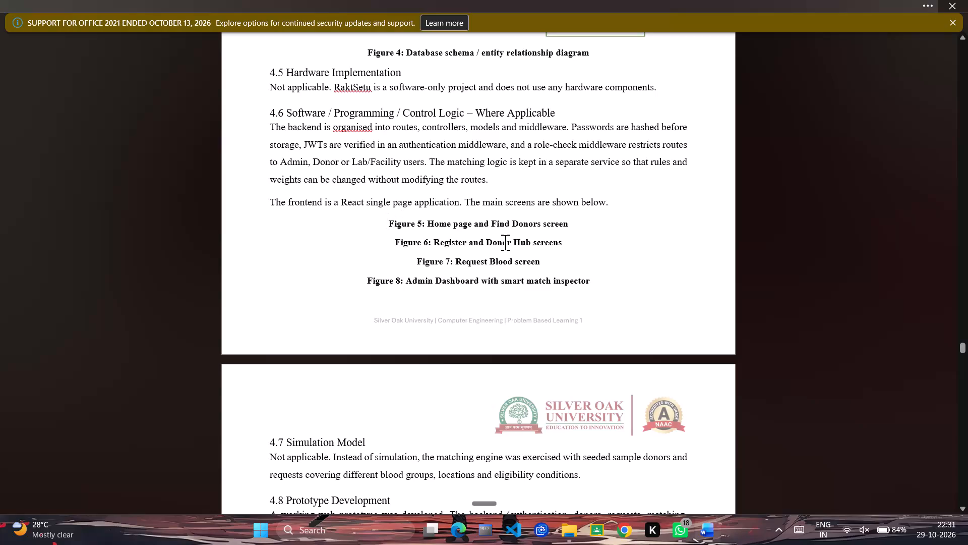
Paste the copied home page screenshot on a new line directly above the Figure 5 caption in section 4.6.
key(shift+Return)
key(Up)
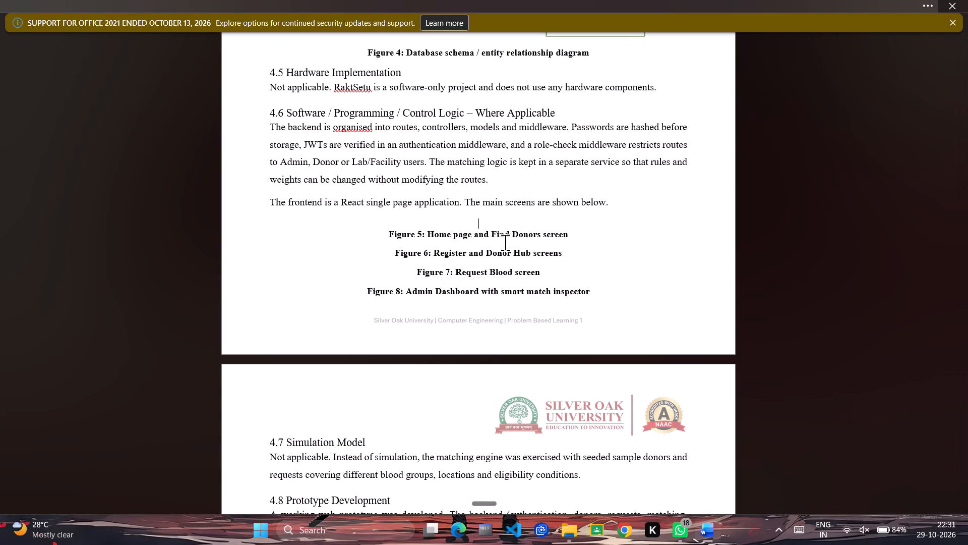
key(ctrl+v)
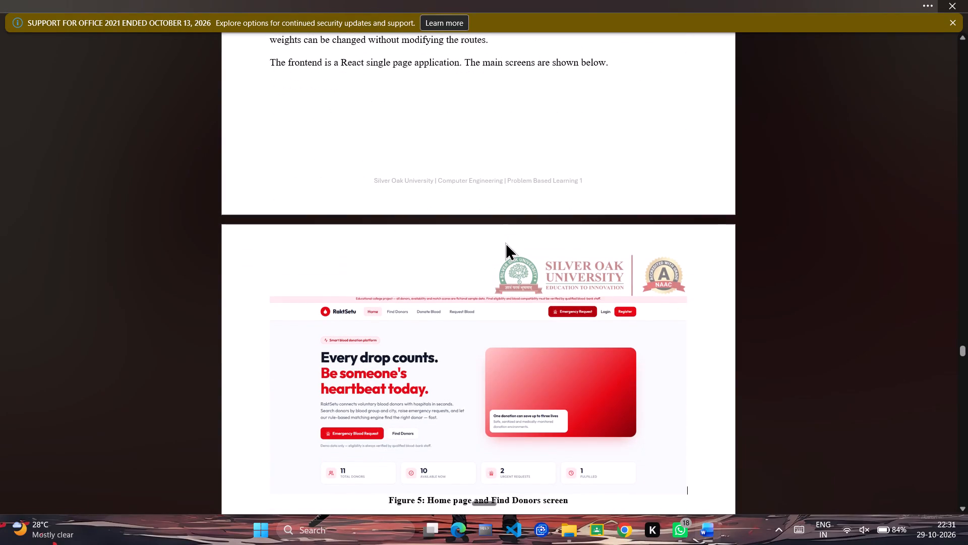
Add an empty paragraph between the Figure 5 and Figure 6 captions for the next screenshot.
scroll(505, 245, down, 2)
click(574, 384)
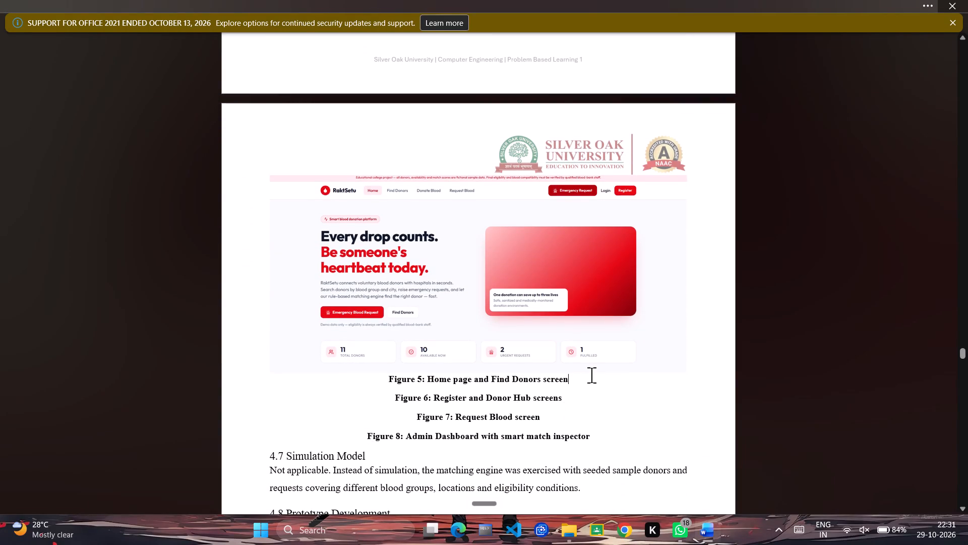
key(Return)
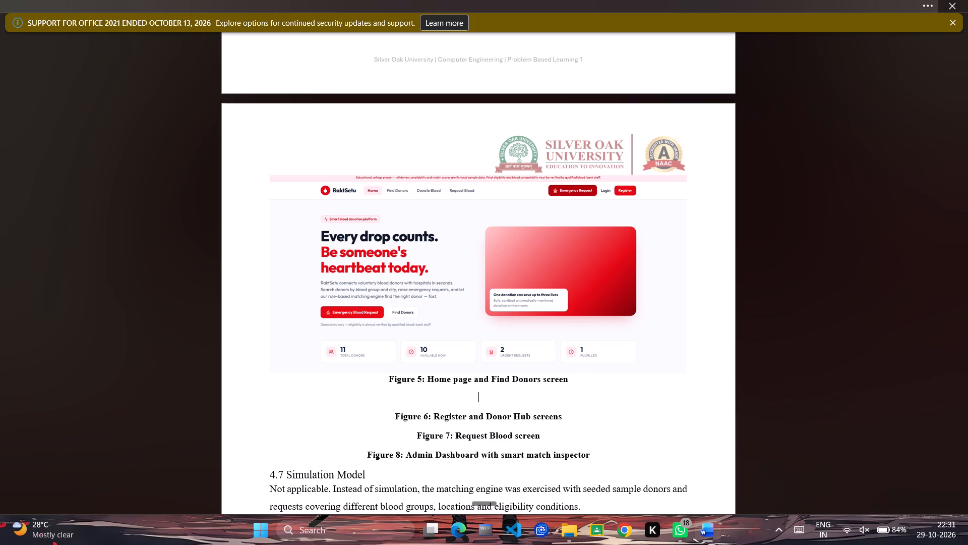
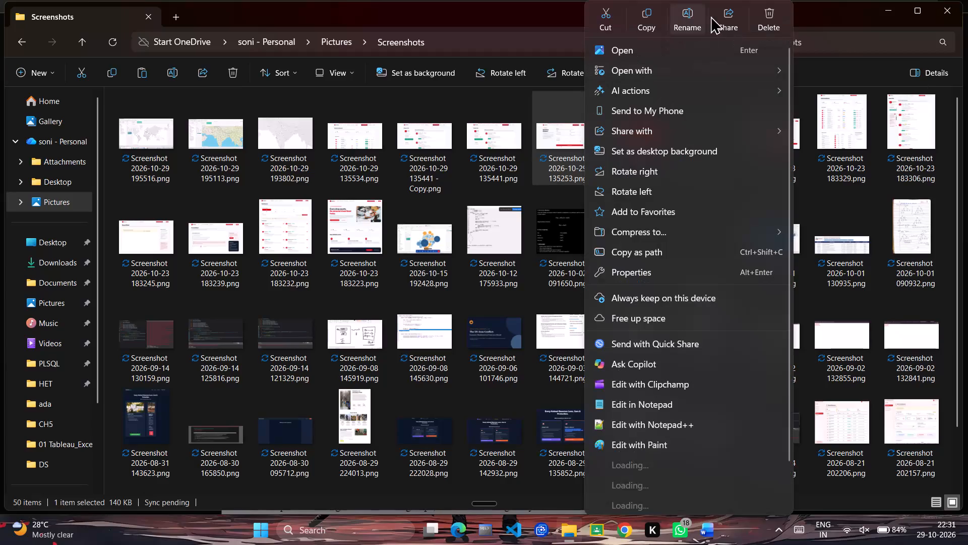
Copy the register page image Screenshot 2026-10-29 135253.png from the Screenshots folder and paste it above the Figure 6 caption in Word.
click(509, 138)
click(549, 124)
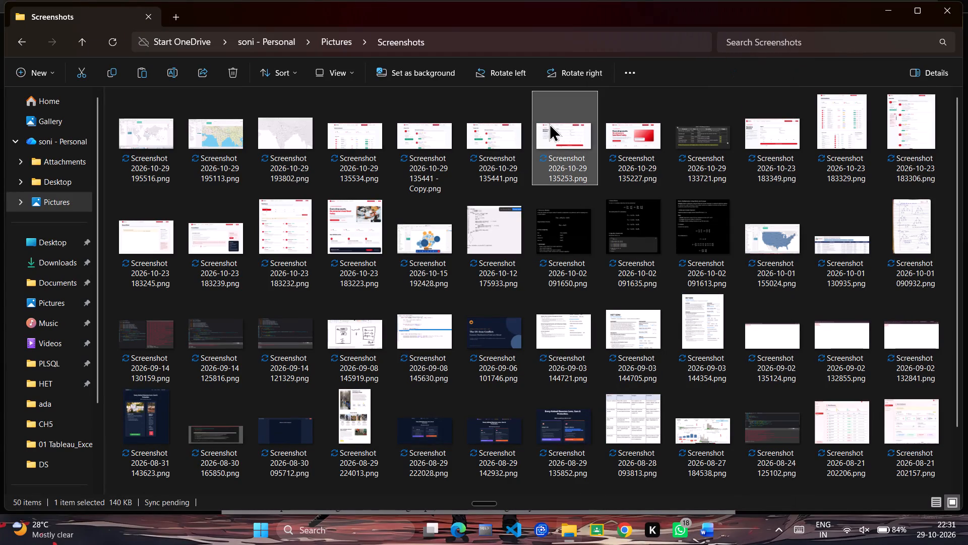
key(ctrl+c)
key(alt+Tab)
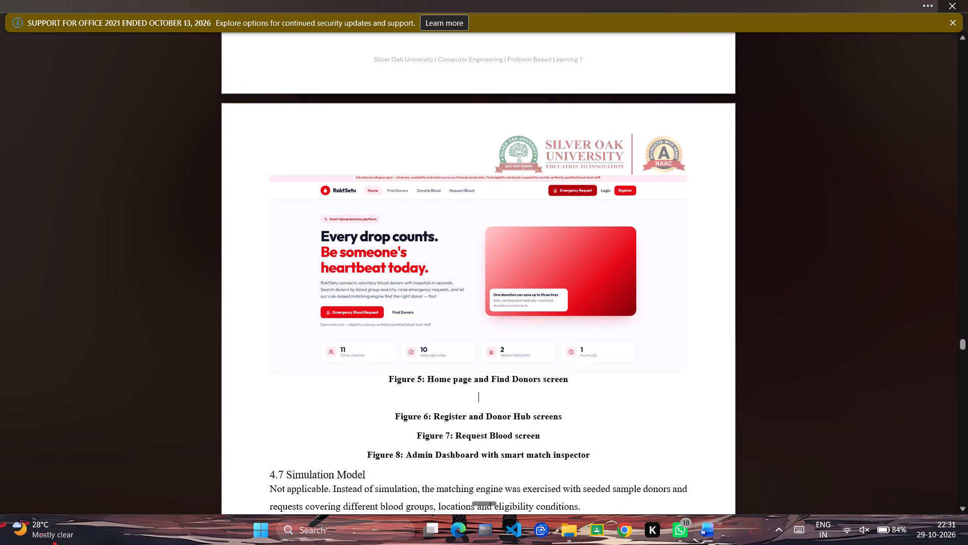
key(ctrl+v)
Add a new line below the Figure 6 caption and insert Screenshot 2026-10-29 135441.png there, above the Figure 7 caption.
scroll(481, 306, down, 3)
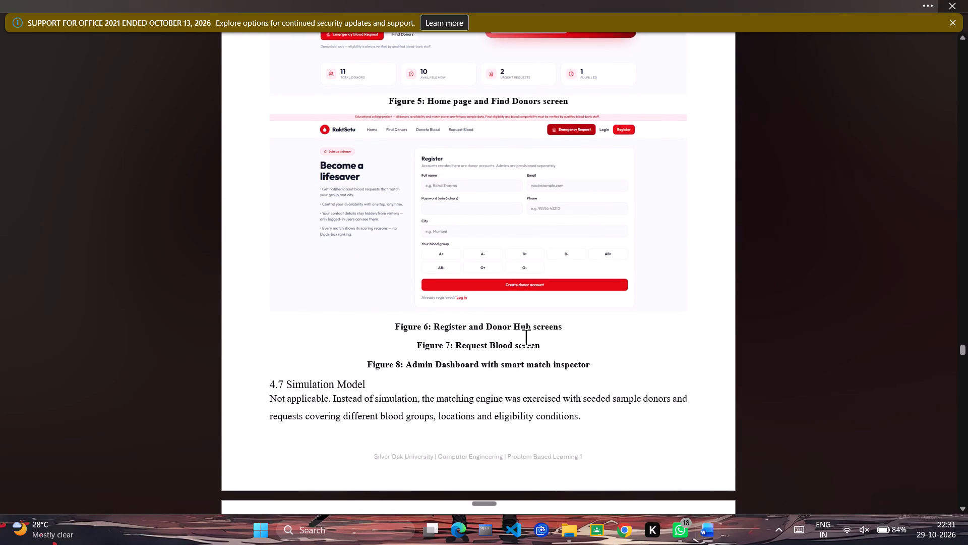
click(596, 331)
key(Return)
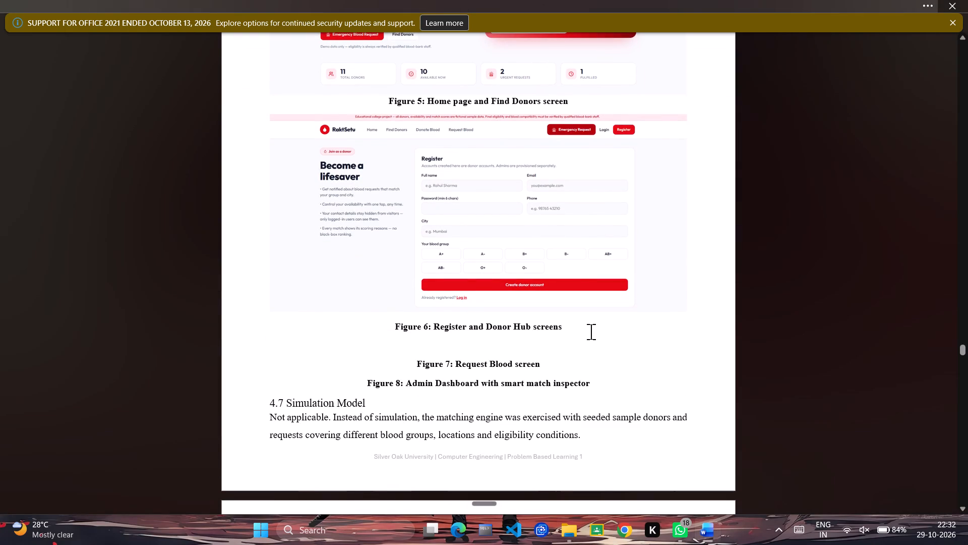
key(alt+Tab)
click(472, 134)
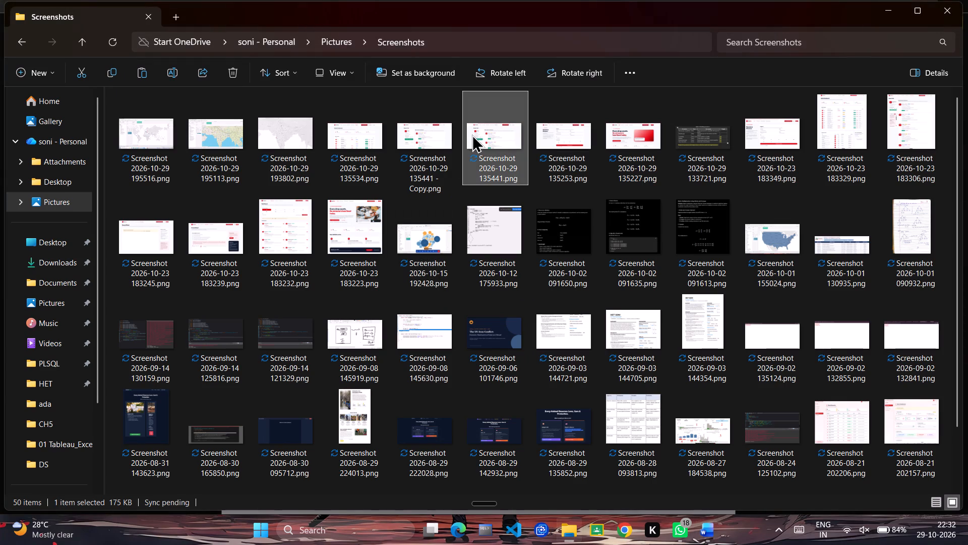
key(ctrl+c)
key(alt+Tab)
key(ctrl+v)
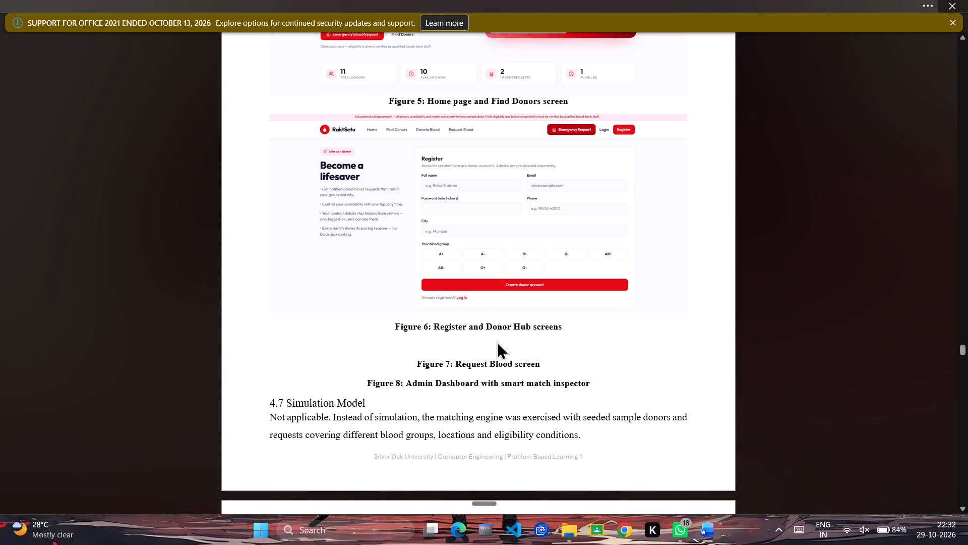
Copy Screenshot 2026-10-29 135534.png and paste it two new lines below the Figure 7 caption, directly above the Figure 8 caption.
key(alt+Tab)
click(381, 134)
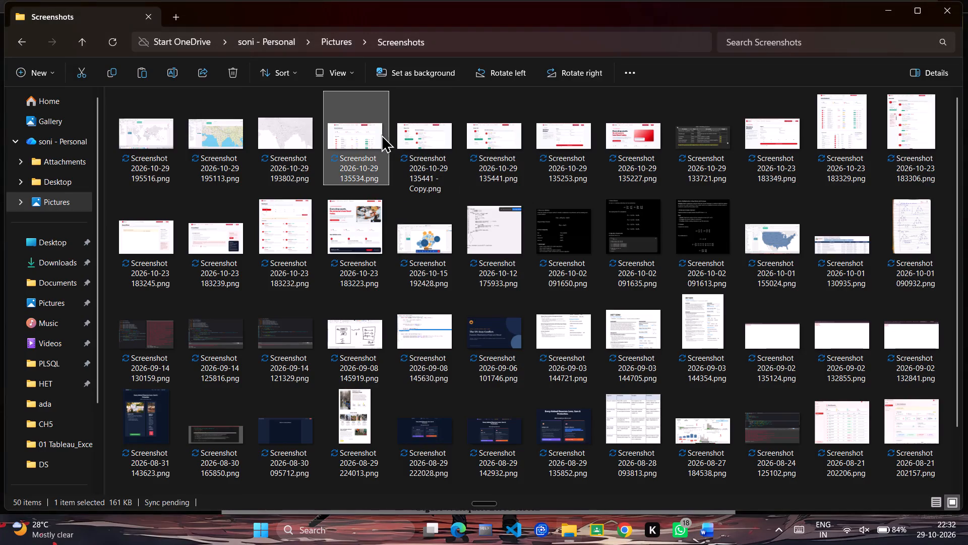
key(ctrl+c)
key(alt+Tab)
scroll(434, 244, down, 5)
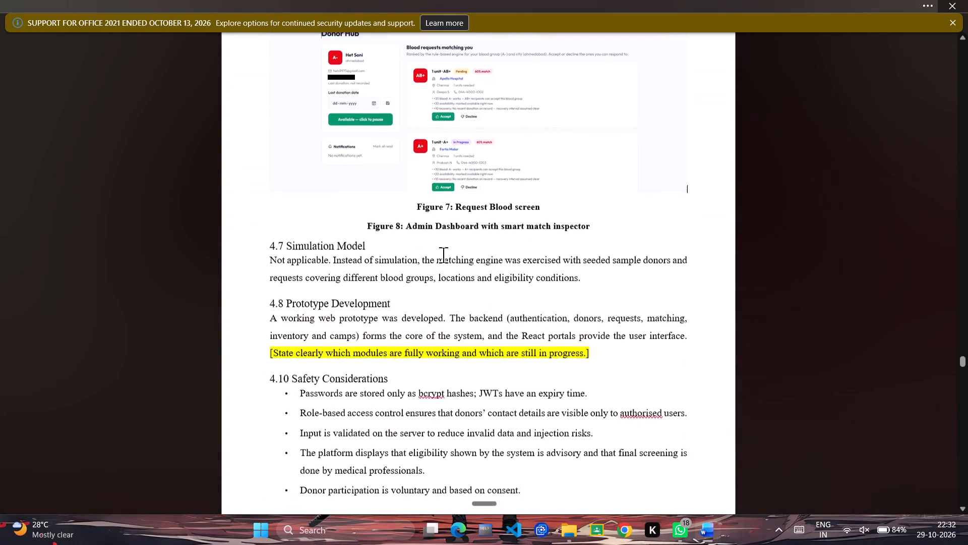
click(574, 206)
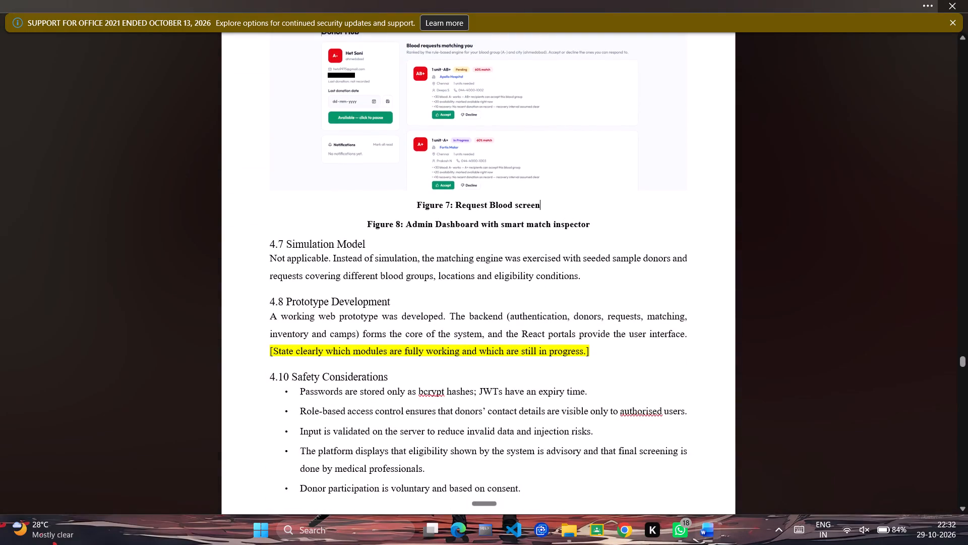
key(Return)
key(Return)
key(ctrl+v)
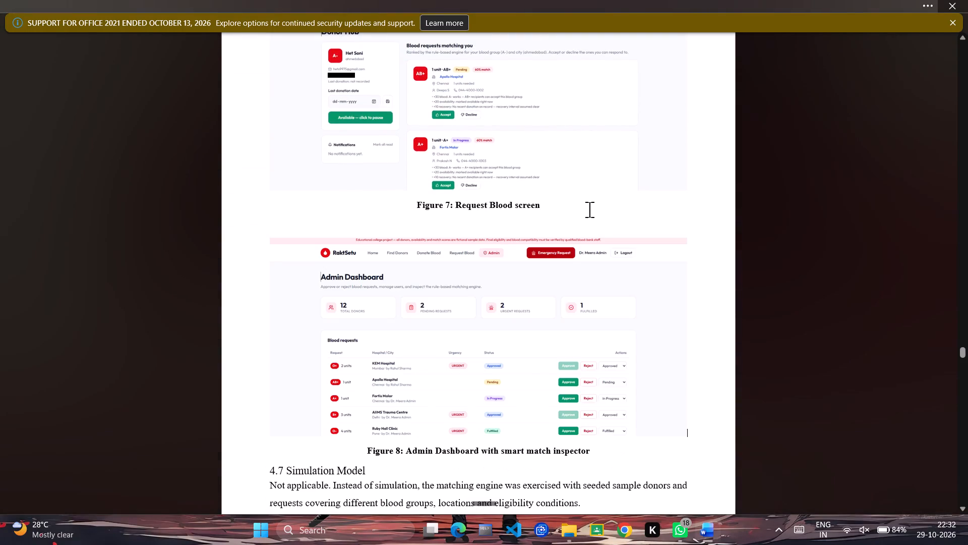
Add an empty line between the Figure 5 caption and the register page screenshot.
scroll(554, 289, up, 9)
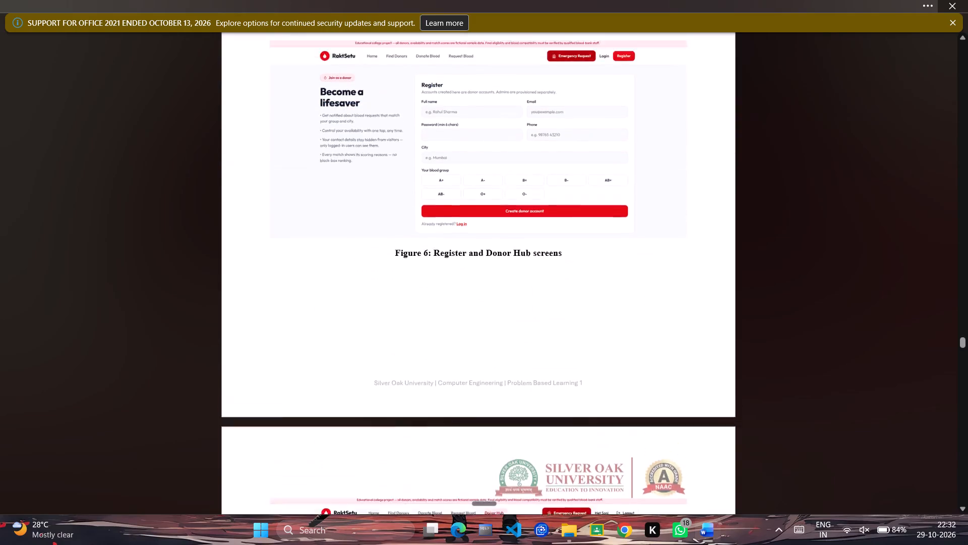
scroll(562, 272, up, 3)
click(612, 251)
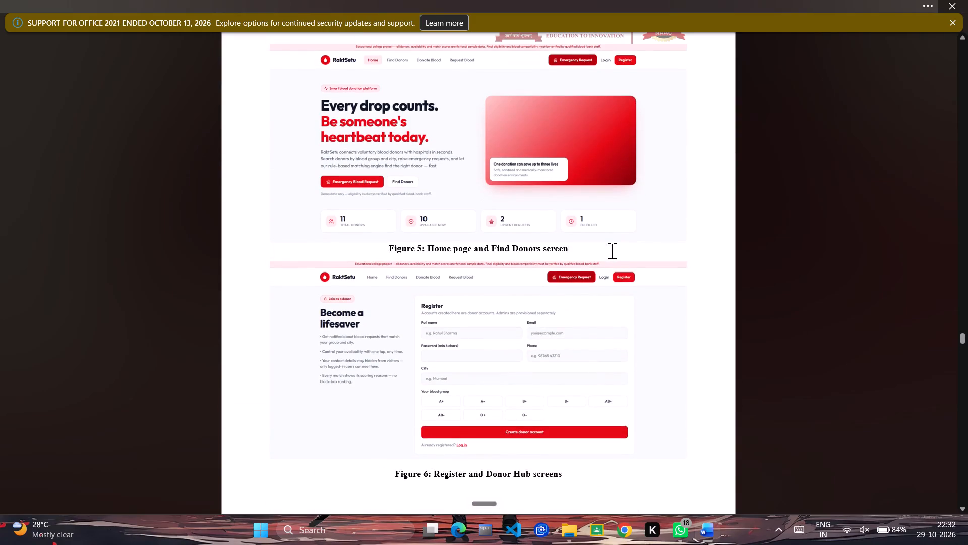
key(Return)
Delete the highlighted placeholder sentence about working and in-progress modules from section 4.8 Prototype Development.
scroll(611, 235, down, 16)
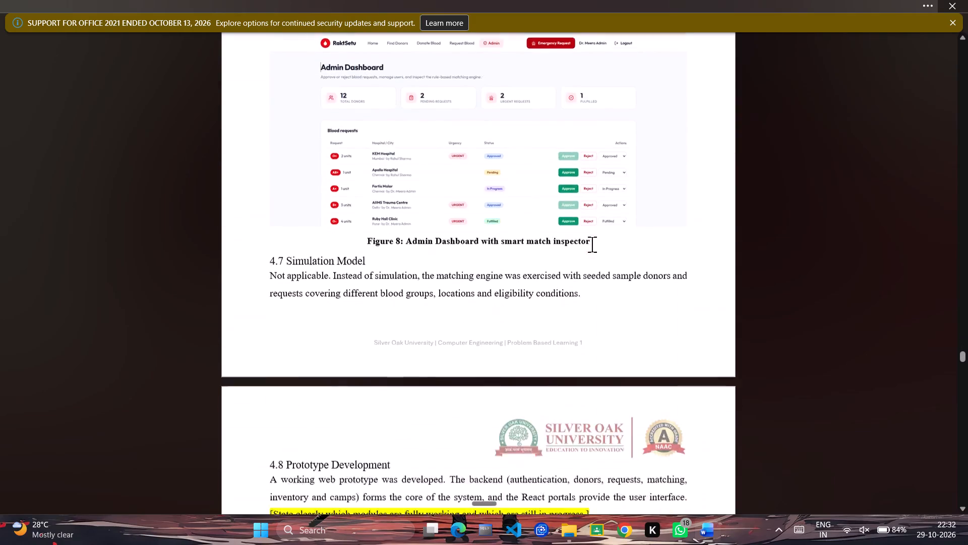
scroll(592, 244, down, 4)
drag(266, 238, 376, 247)
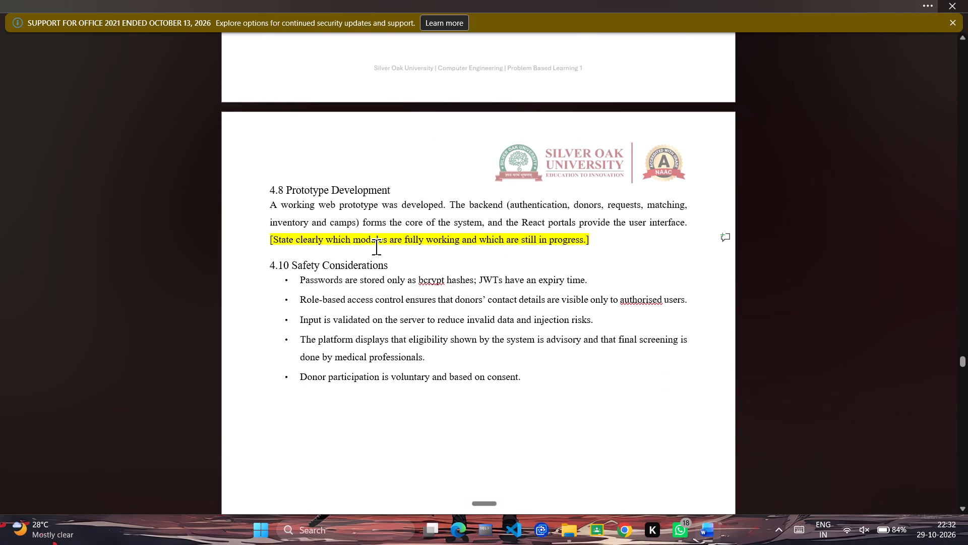
drag(376, 247, 625, 250)
key(BackSpace)
Copy the Chapter 5 text from heading 5.1 Testing Methodology through the highlighted placeholder in section 5.3.
scroll(532, 256, down, 6)
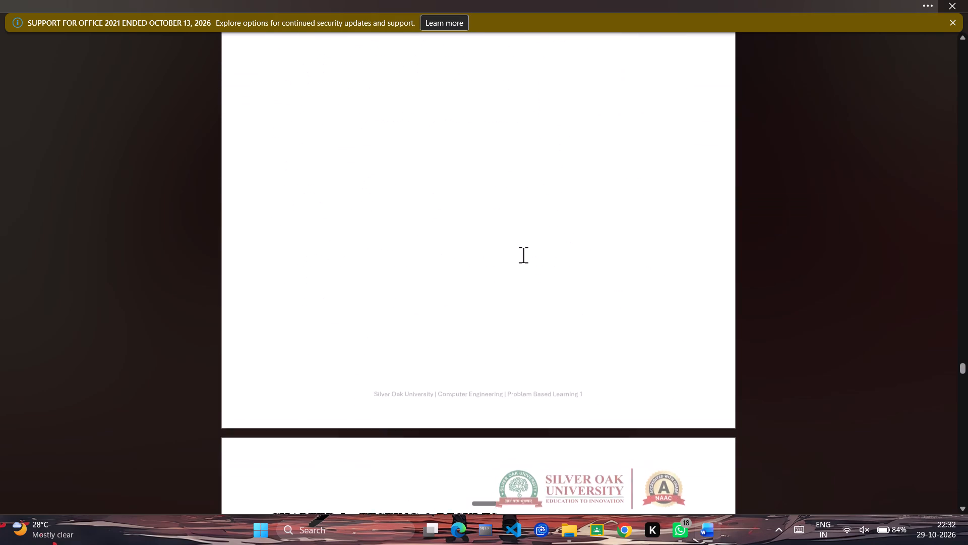
scroll(517, 248, down, 6)
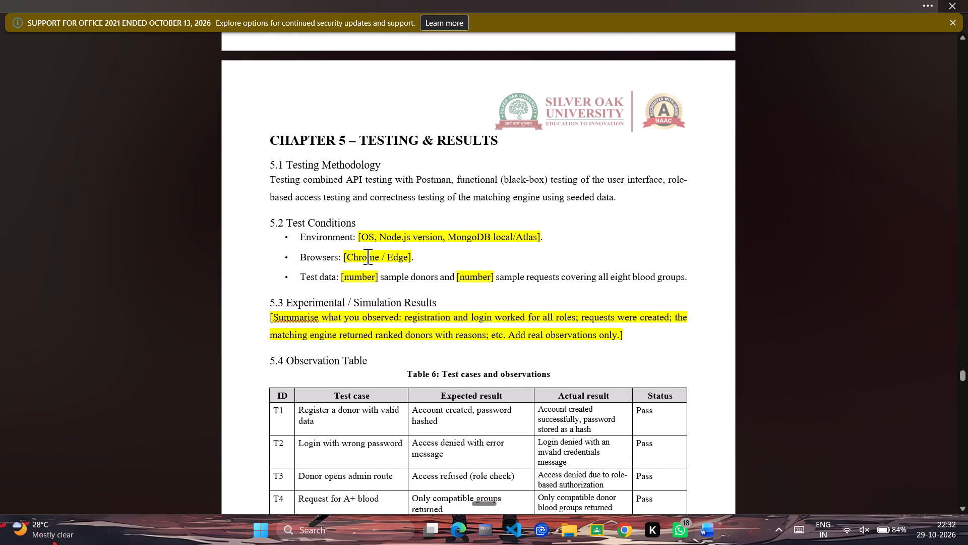
scroll(420, 315, down, 2)
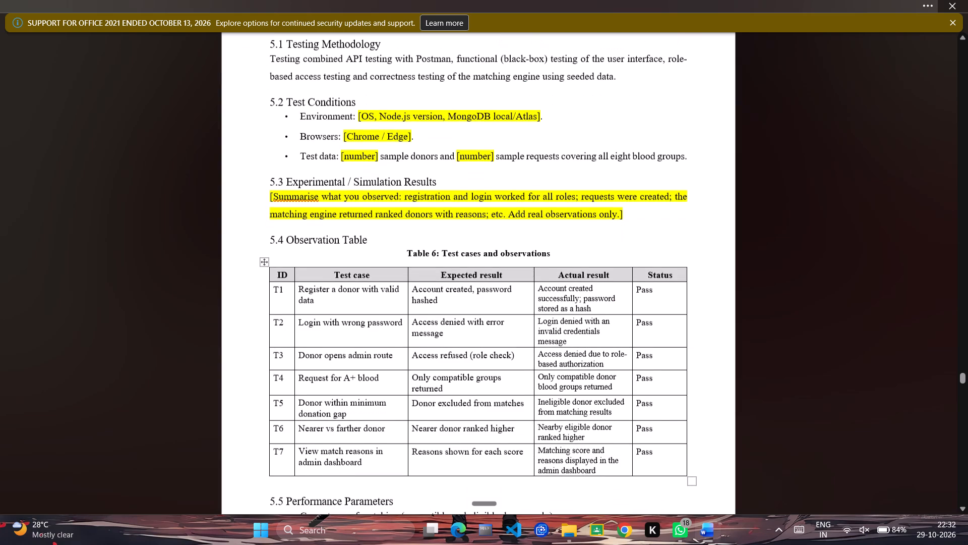
scroll(417, 313, up, 1)
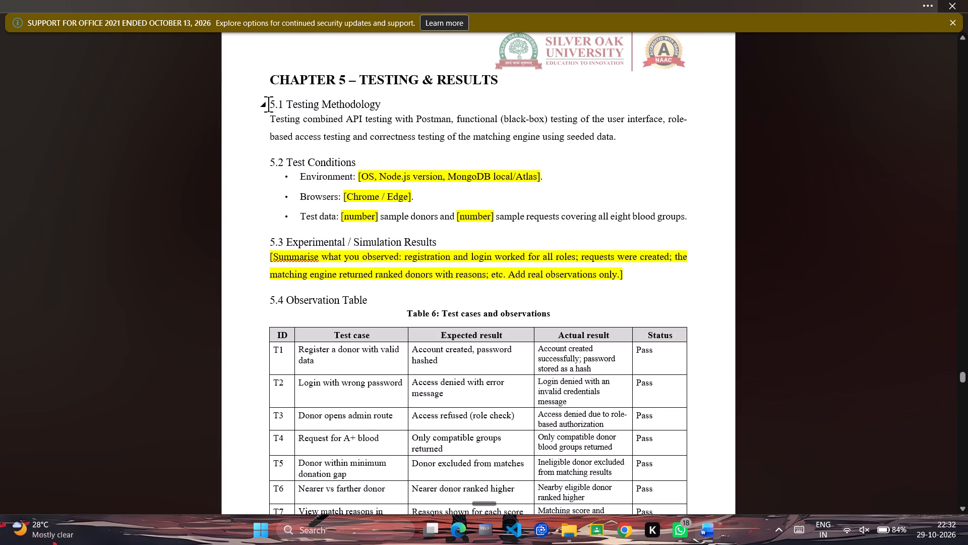
drag(268, 104, 645, 271)
key(ctrl+c)
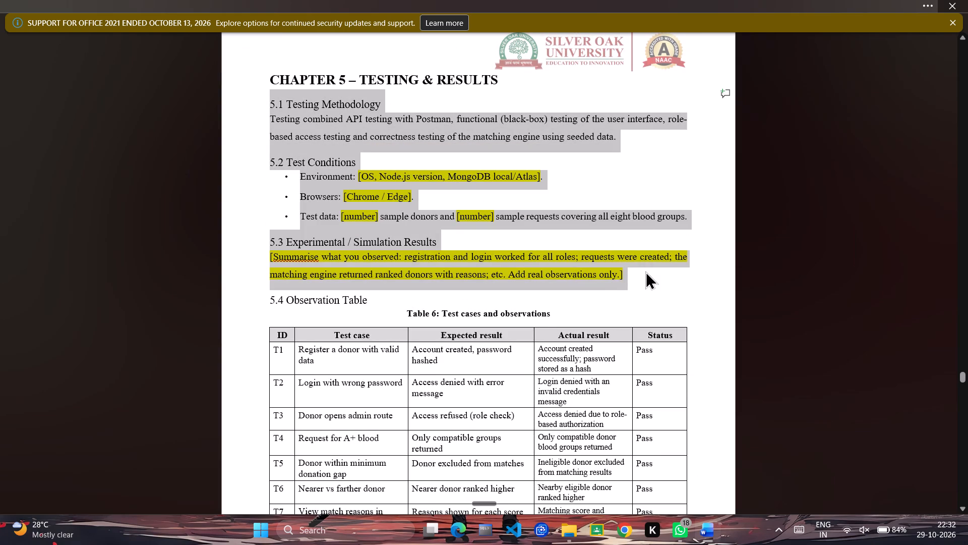
Switch to Google Chrome with a new tab ready.
click(625, 531)
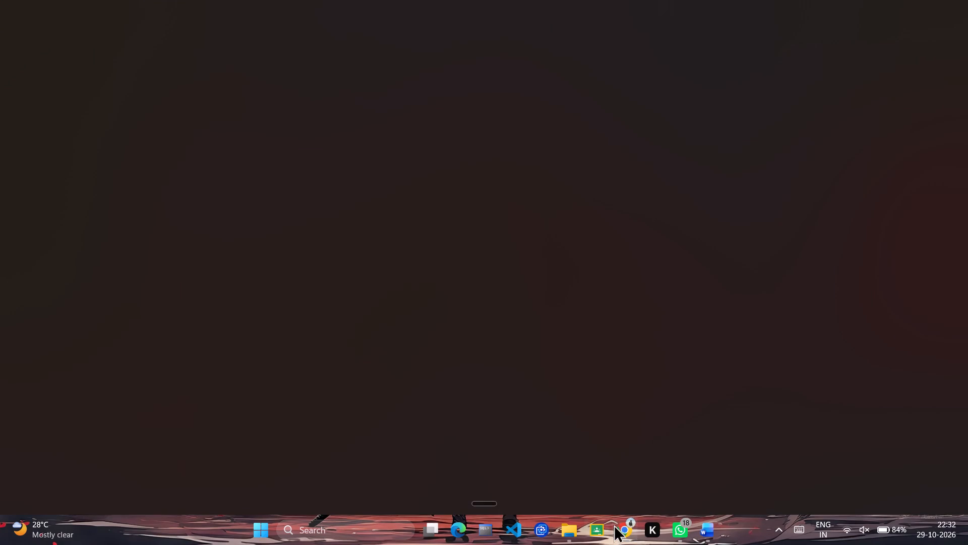
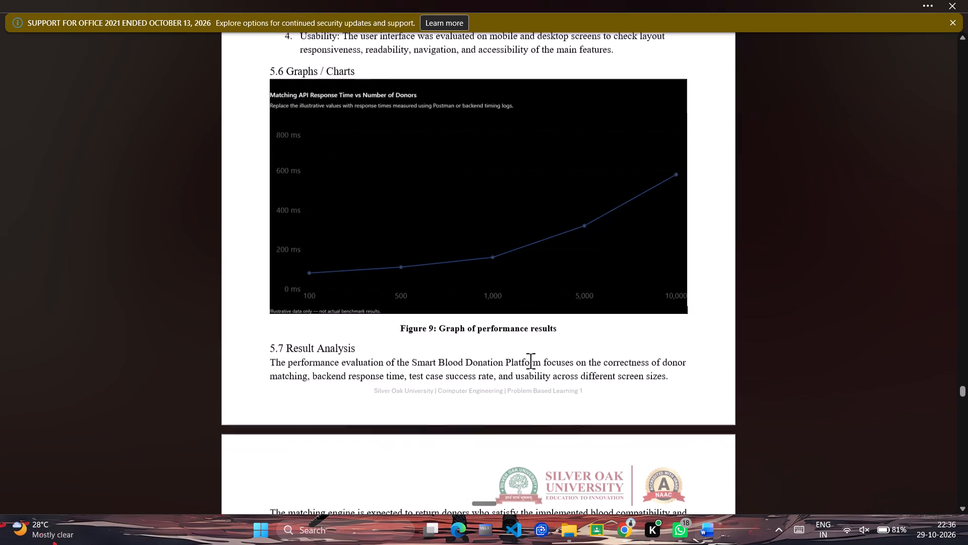
scroll(530, 361, down, 10)
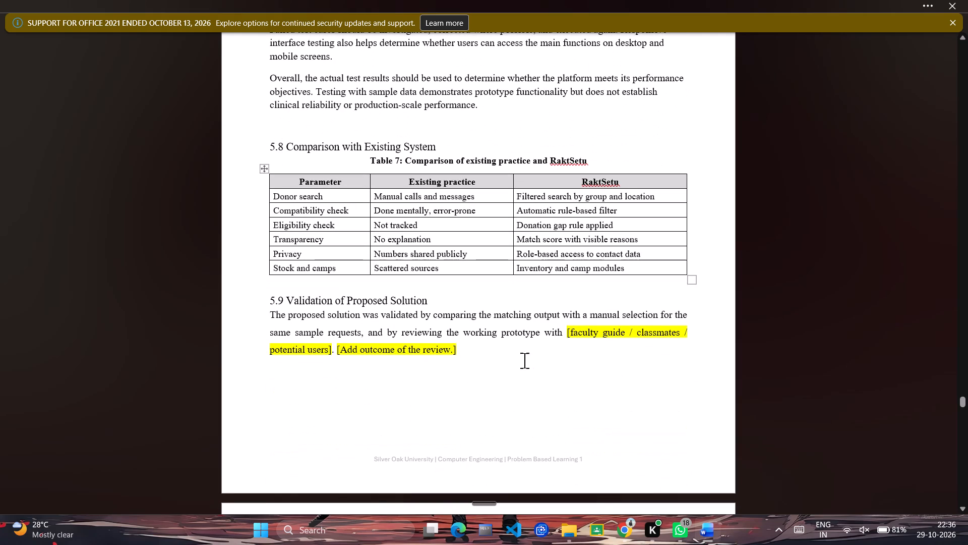
drag(564, 335, 582, 351)
key(BackSpace)
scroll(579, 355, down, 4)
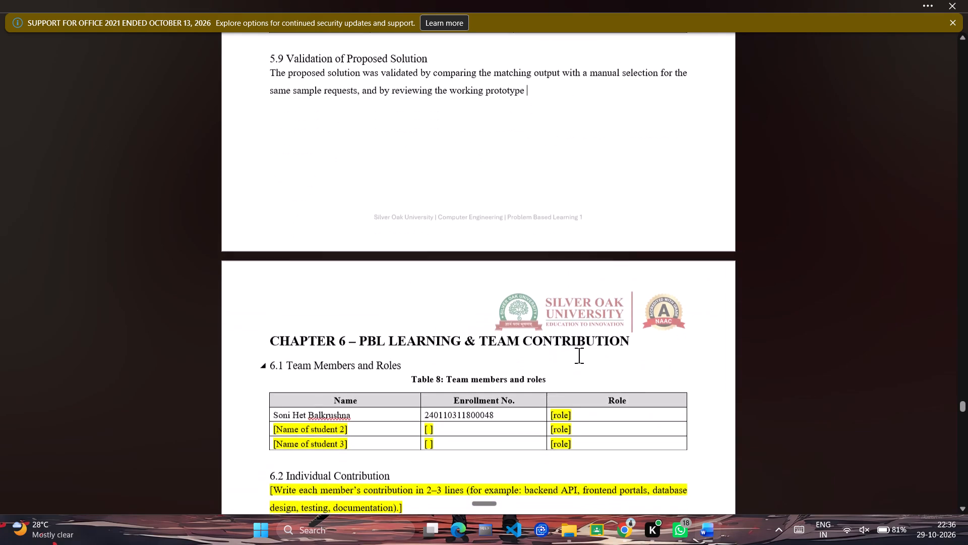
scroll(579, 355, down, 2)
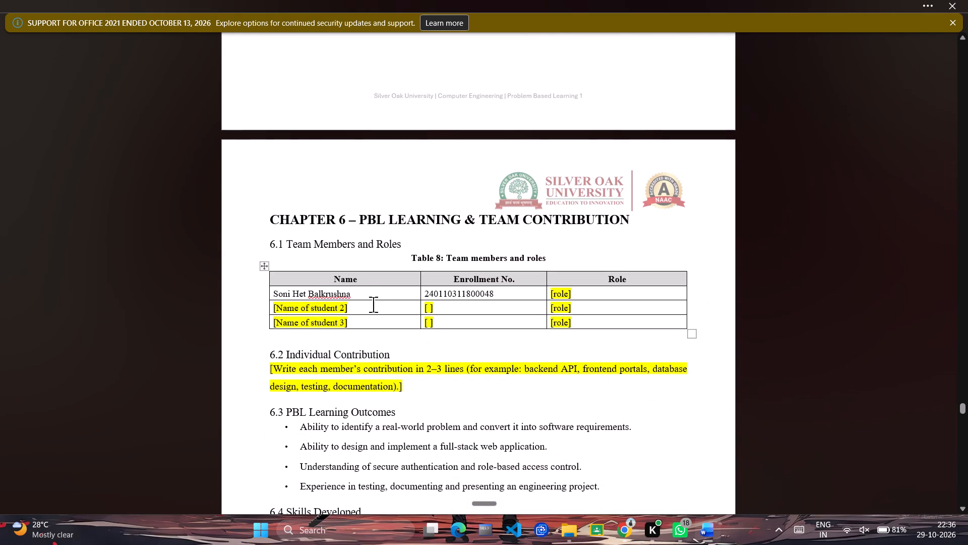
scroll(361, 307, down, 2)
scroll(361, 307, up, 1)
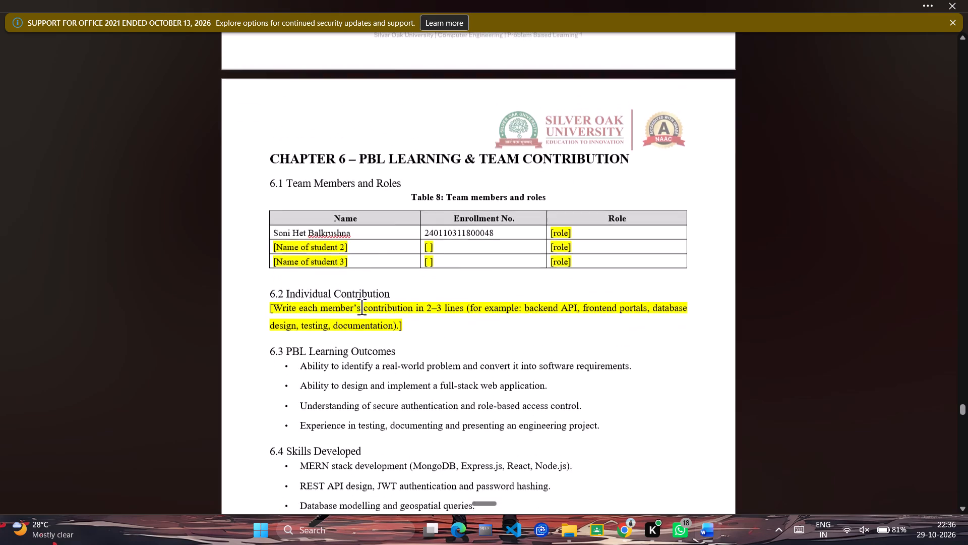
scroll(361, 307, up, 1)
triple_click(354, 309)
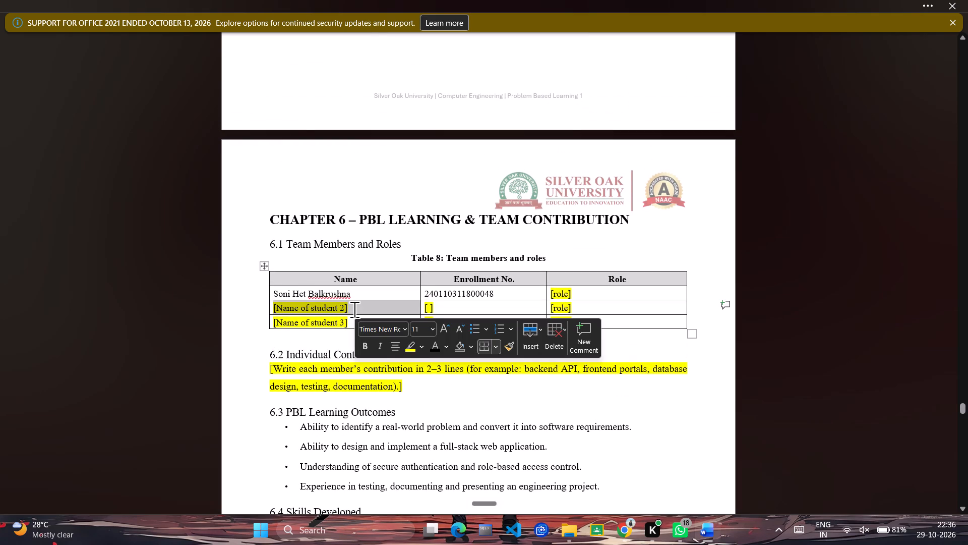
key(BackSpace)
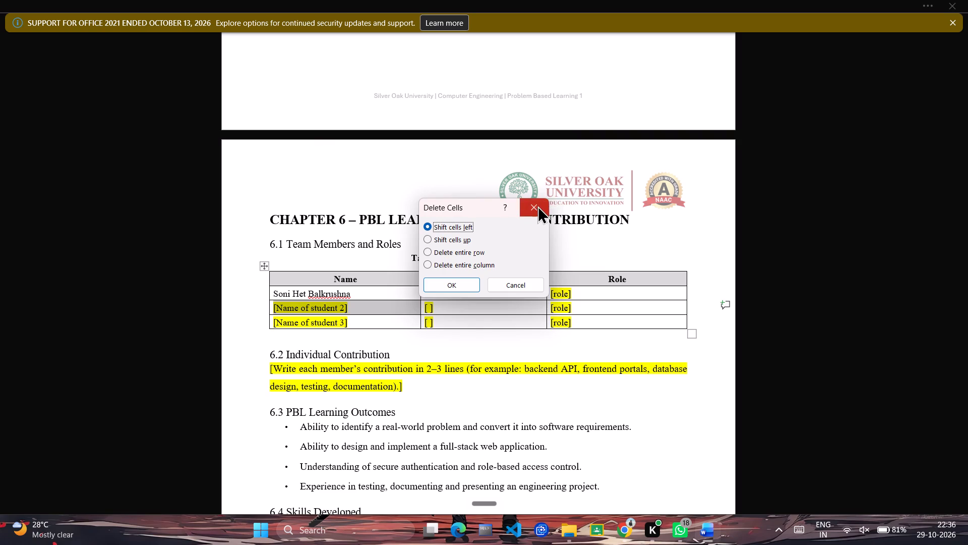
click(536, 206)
Replace the "[Name of student 2]" placeholder in Table 8 under 6.1 Team Members and Roles with the second team member's full name.
click(356, 310)
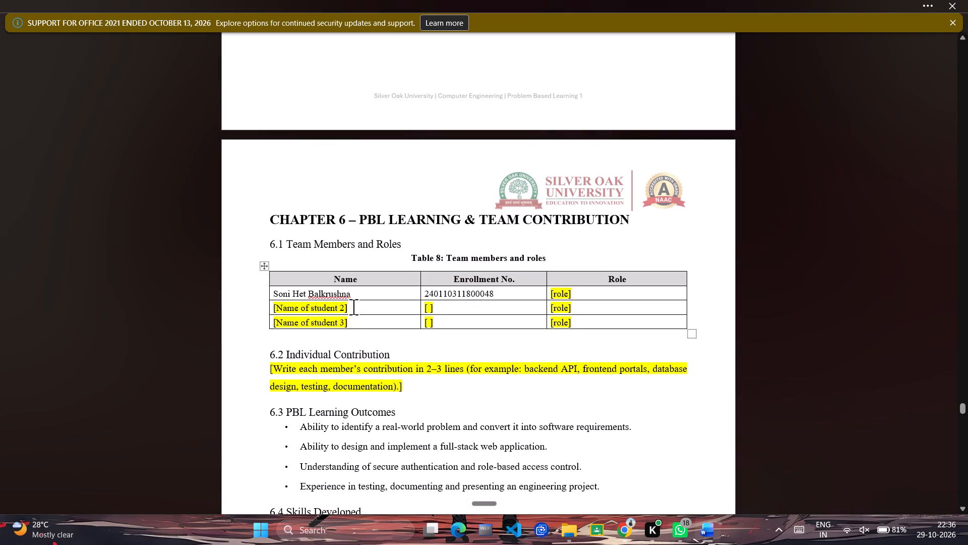
key(BackSpace)
key(BackSpace)
key(BackSpace)
key(BackSpace)
key(BackSpace)
key(BackSpace)
key(BackSpace)
key(BackSpace)
key(BackSpace)
key(BackSpace)
key(BackSpace)
key(BackSpace)
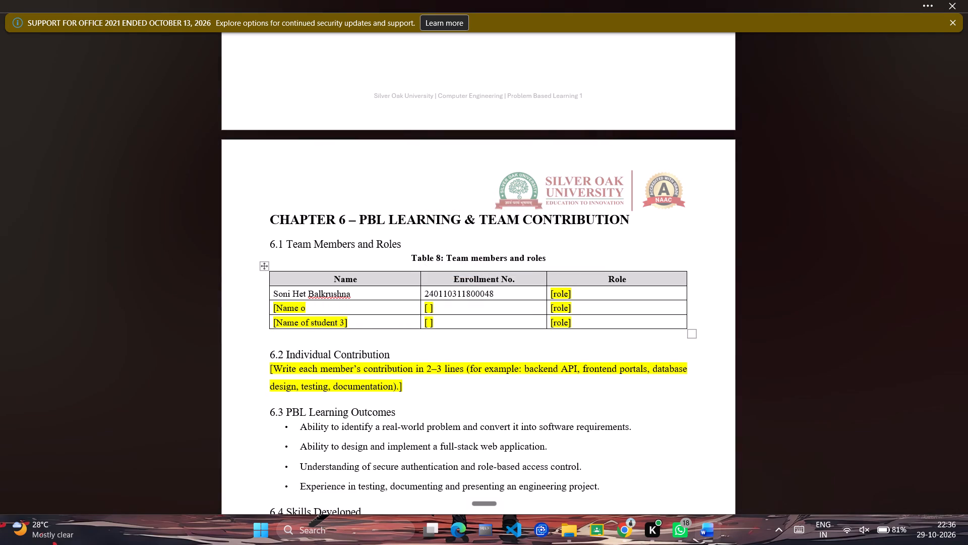
key(BackSpace)
key(BackSpace)
key(BackSpace)
key(BackSpace)
key(BackSpace)
key(BackSpace)
key(BackSpace)
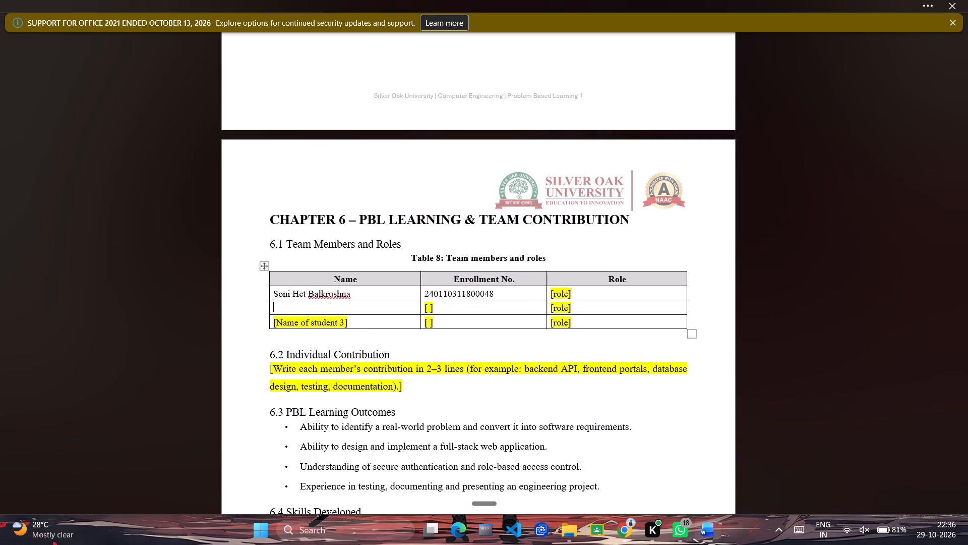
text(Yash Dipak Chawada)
Replace the "[Name of student 3]" placeholder in Table 8 with the third team member's full name, surname first.
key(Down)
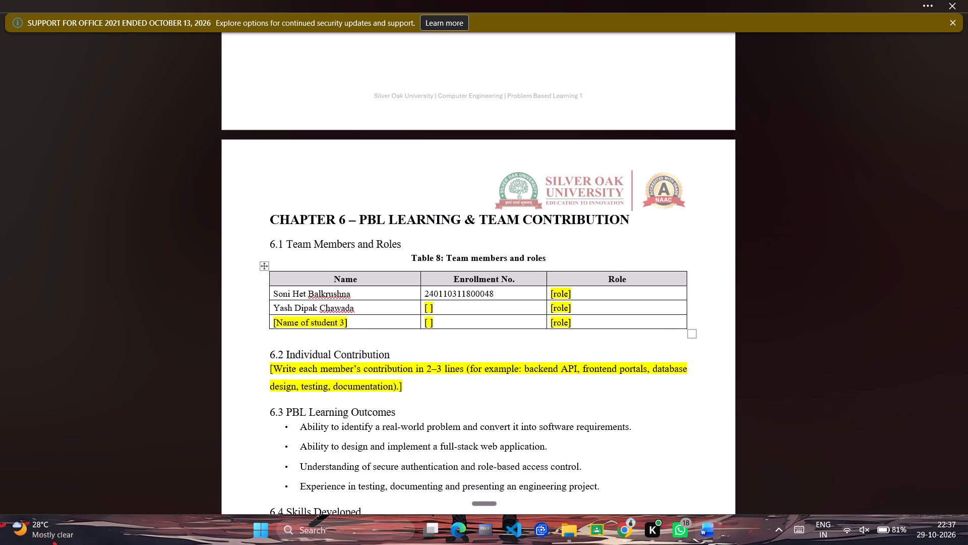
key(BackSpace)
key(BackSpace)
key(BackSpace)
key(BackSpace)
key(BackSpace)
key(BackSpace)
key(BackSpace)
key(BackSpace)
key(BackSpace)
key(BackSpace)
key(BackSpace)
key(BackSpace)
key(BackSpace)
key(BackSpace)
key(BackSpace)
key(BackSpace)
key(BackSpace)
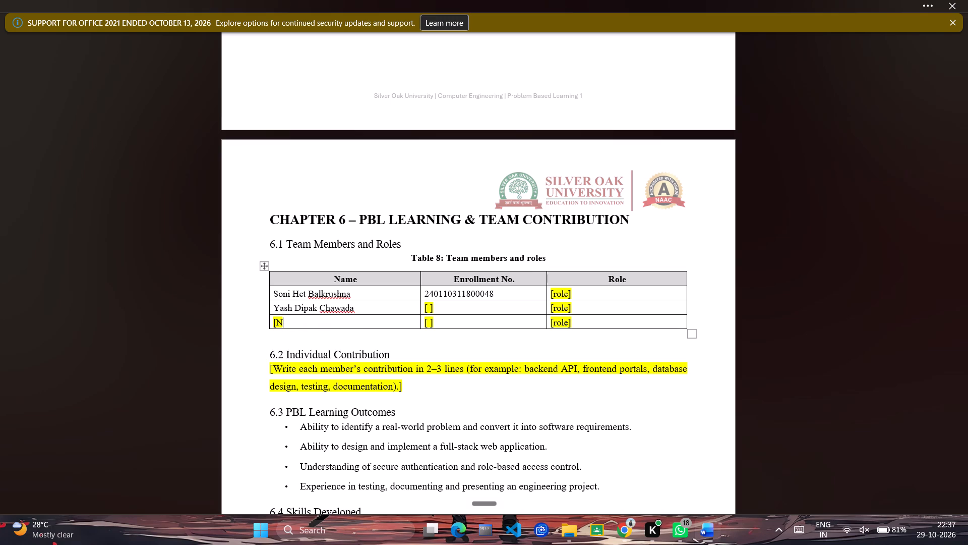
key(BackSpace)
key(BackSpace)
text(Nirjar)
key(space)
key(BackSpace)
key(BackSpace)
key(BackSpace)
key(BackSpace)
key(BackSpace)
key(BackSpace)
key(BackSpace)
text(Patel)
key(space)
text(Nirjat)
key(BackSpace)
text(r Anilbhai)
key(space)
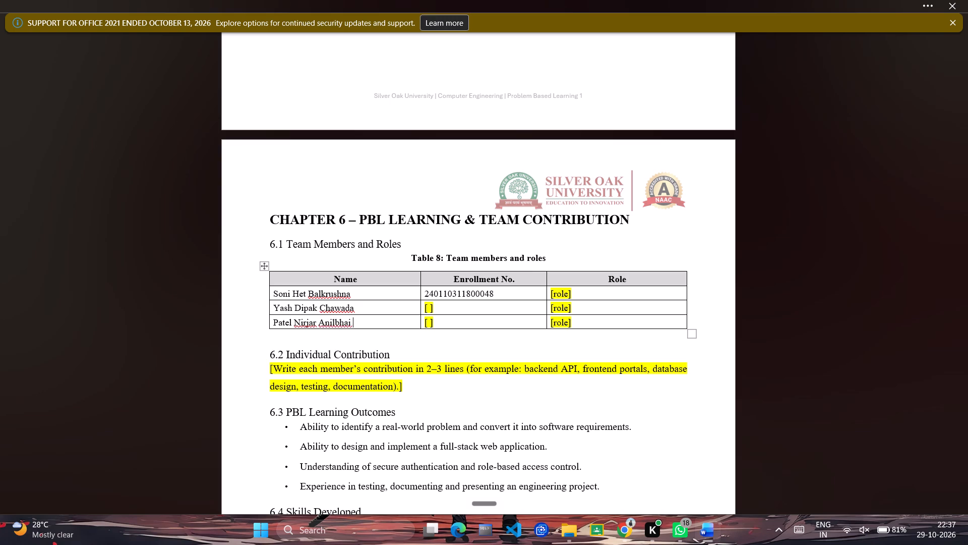
Replace the enrollment number placeholder in the third team member's row of Table 8 with that student's enrollment number.
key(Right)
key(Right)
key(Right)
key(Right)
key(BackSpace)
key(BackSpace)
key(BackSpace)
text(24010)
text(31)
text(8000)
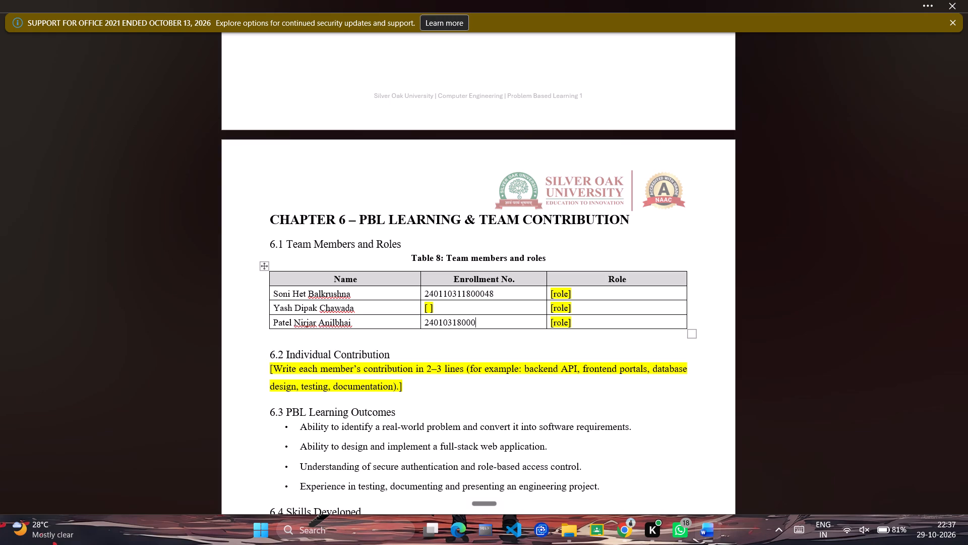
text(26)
Go to the enrollment number placeholder in the second team member's row of Table 8.
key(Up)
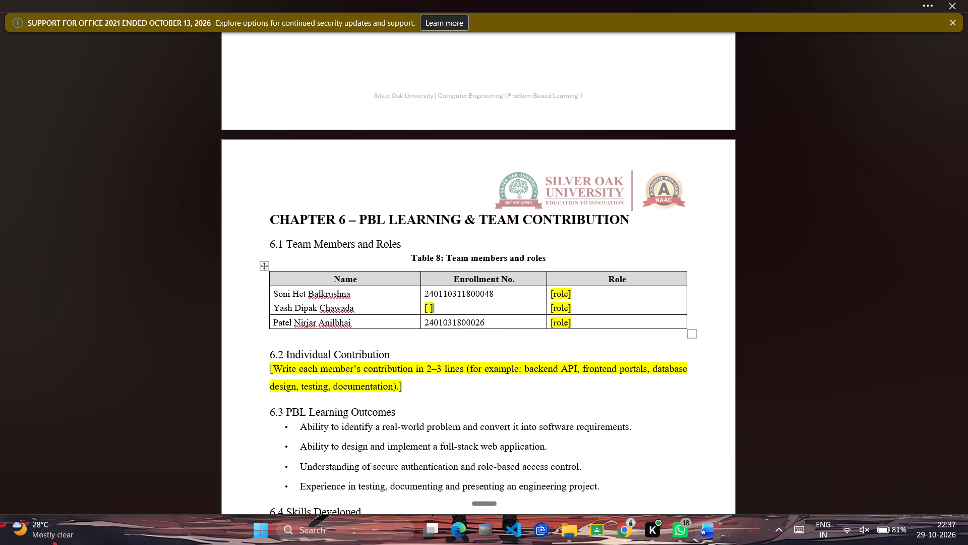
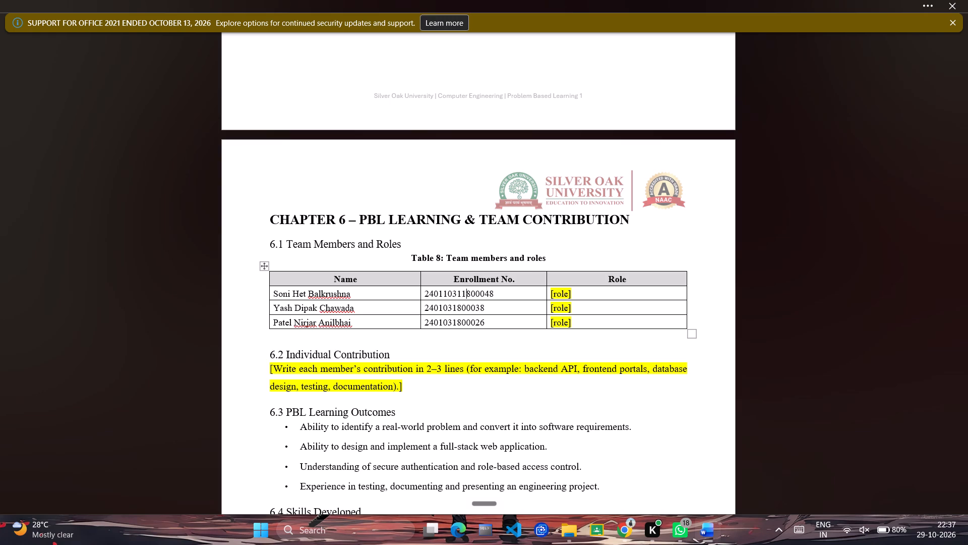
Correct the first team member's enrollment number in Table 8 by removing the extra digits, and go to that row's role placeholder.
key(BackSpace)
key(Left)
key(Left)
key(Left)
key(BackSpace)
key(Right)
key(Right)
key(Right)
key(Right)
key(Right)
key(Right)
key(Right)
key(Right)
key(Right)
key(Right)
key(Right)
key(Right)
key(Right)
key(Right)
key(Right)
key(Right)
key(Right)
key(Right)
key(Left)
click(601, 295)
Look through the rest of the report, from Chapter 6 to the References and Annexures, for remaining highlighted placeholders.
scroll(601, 302, down, 10)
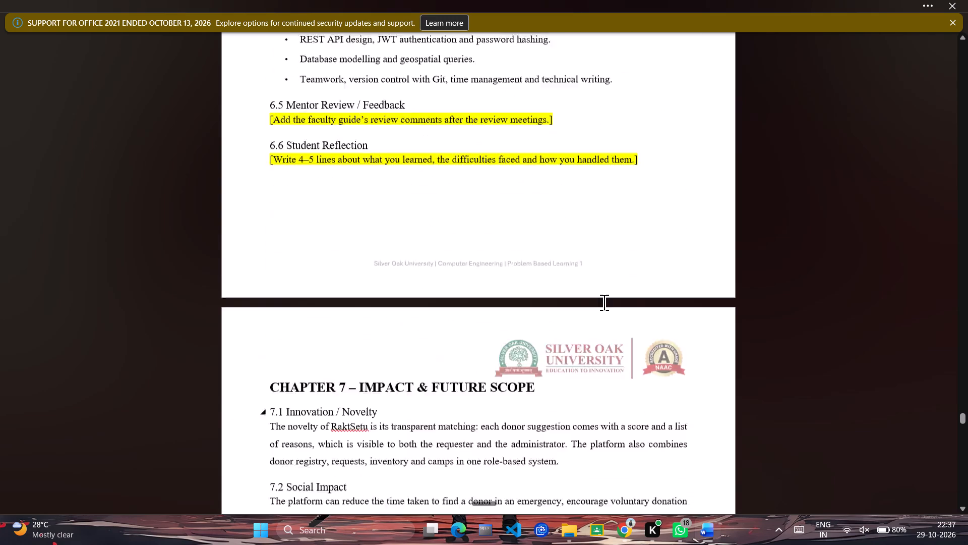
scroll(604, 302, down, 14)
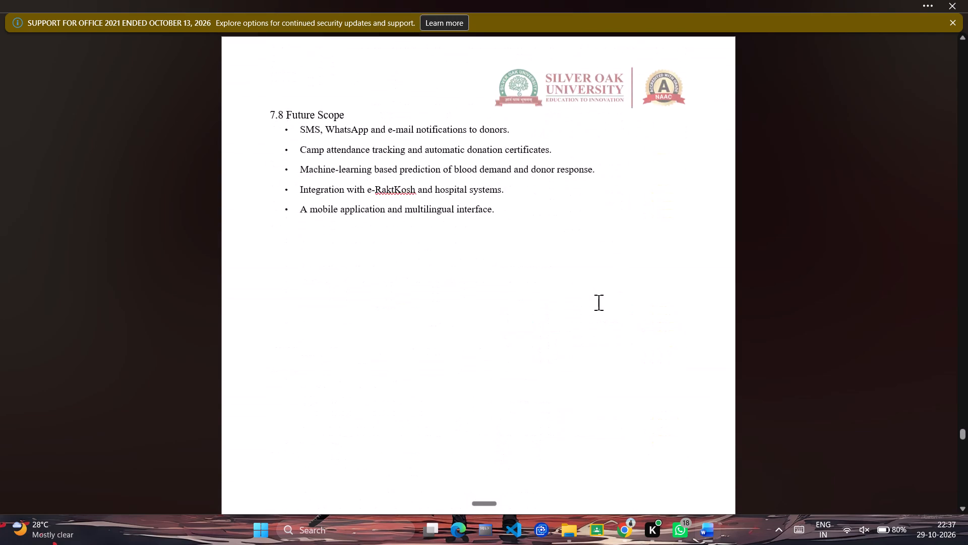
scroll(598, 302, down, 13)
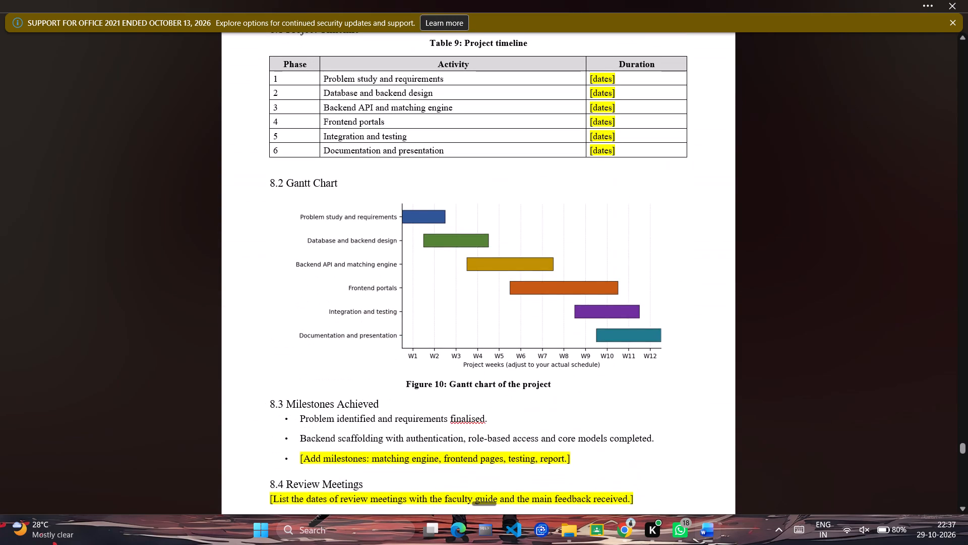
scroll(592, 293, down, 11)
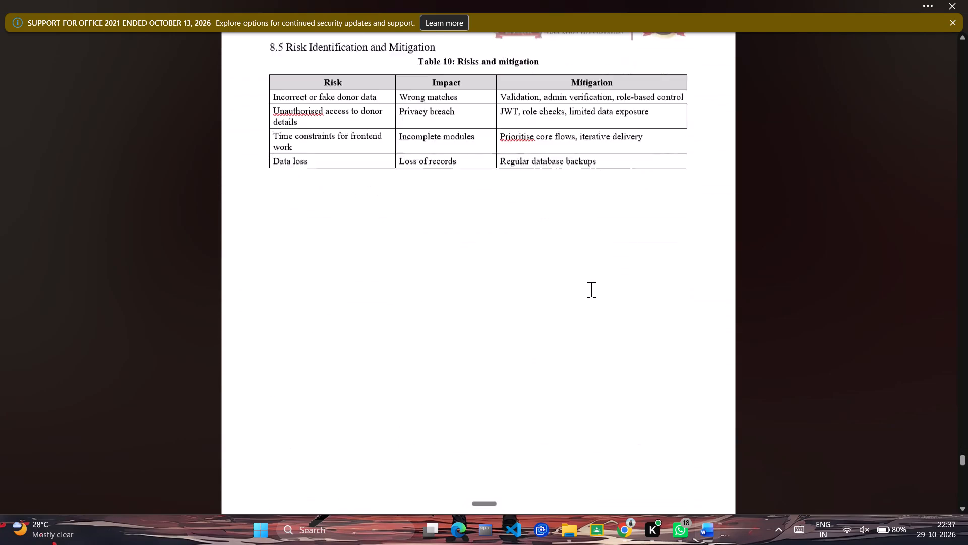
scroll(591, 289, up, 4)
scroll(591, 289, down, 19)
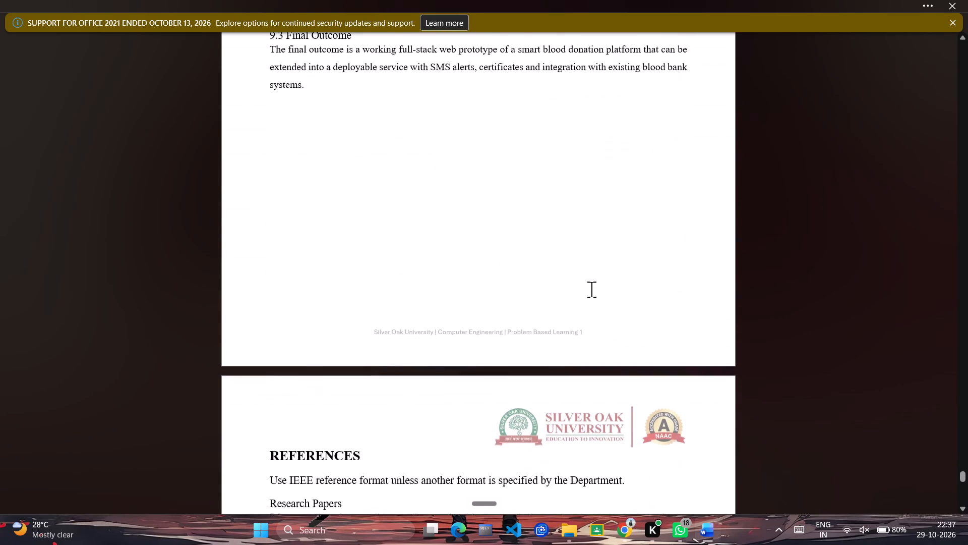
scroll(591, 289, down, 15)
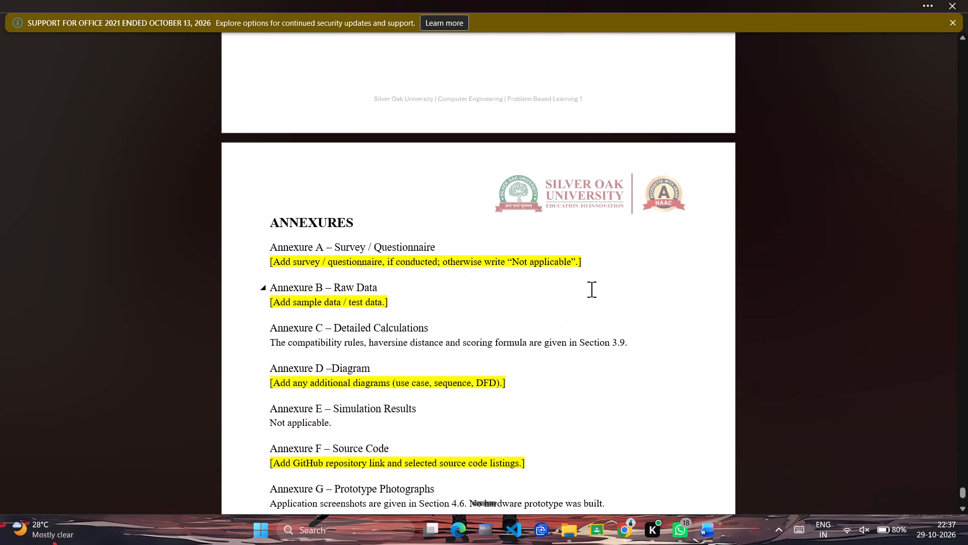
scroll(591, 289, up, 6)
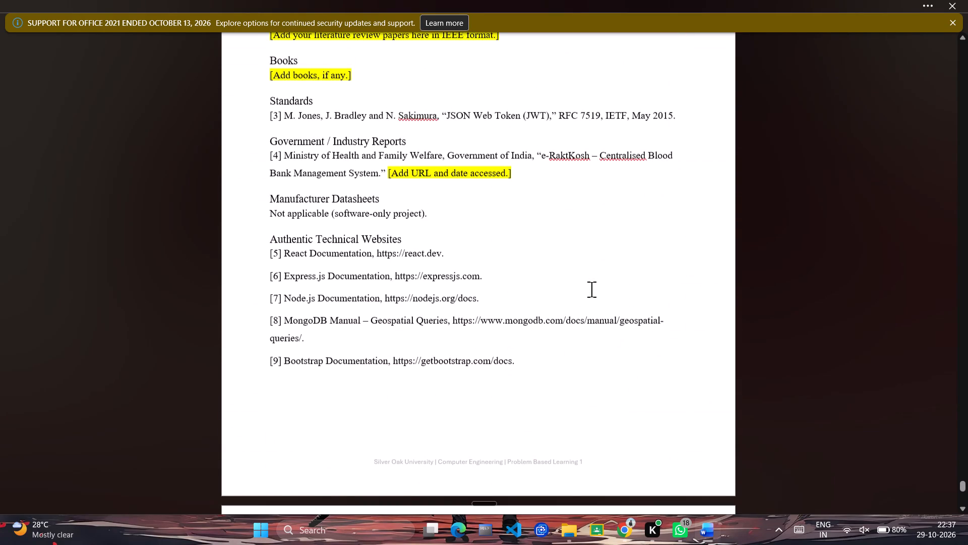
scroll(591, 289, up, 2)
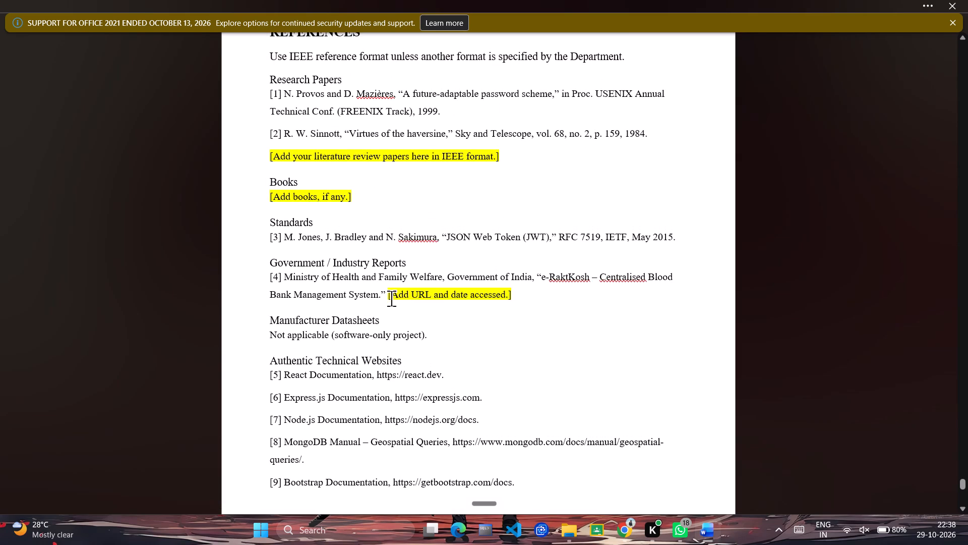
Delete the "[Add URL and date accessed.]" placeholder from reference [4] under Government / Industry Reports.
drag(383, 295, 531, 296)
click(527, 293)
key(backslash)
key(backslash)
key(backslash)
key(backslash)
key(backslash)
key(backslash)
key(backslash)
key(backslash)
key(backslash)
key(backslash)
key(backslash)
key(backslash)
key(backslash)
key(backslash)
drag(571, 289, 403, 291)
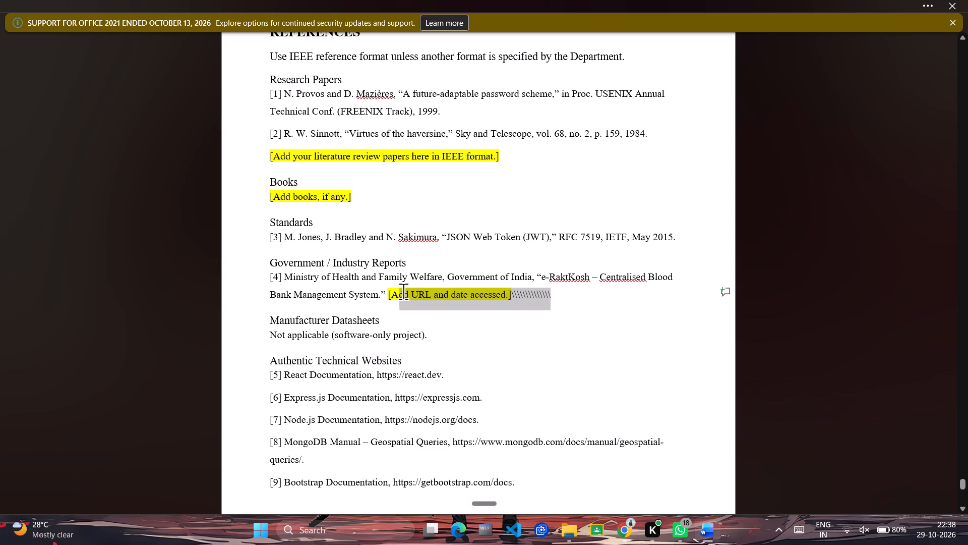
drag(403, 291, 401, 291)
key(BackSpace)
key(BackSpace)
Delete the literature review papers placeholder after reference [2] together with the Books heading and its "[Add books, if any.]" placeholder.
click(386, 196)
click(386, 195)
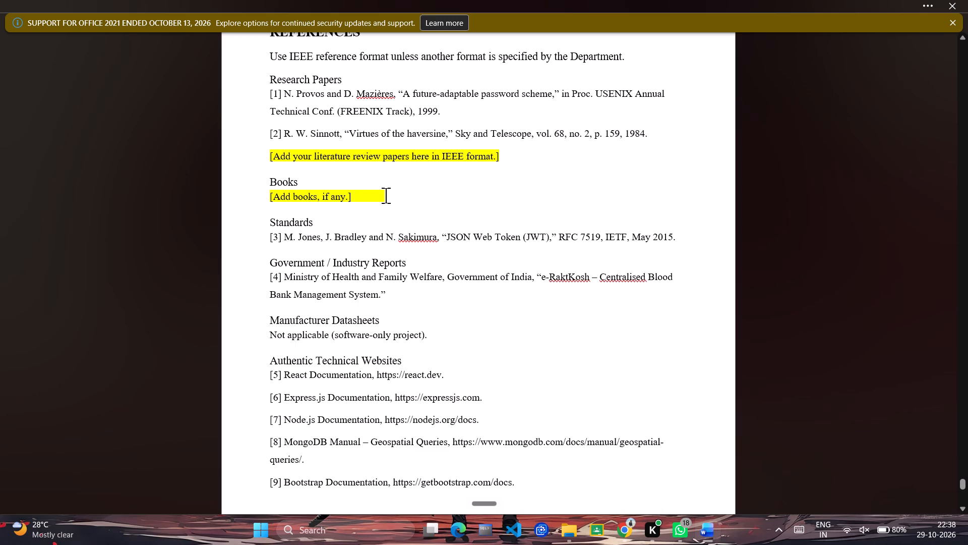
drag(513, 201, 593, 149)
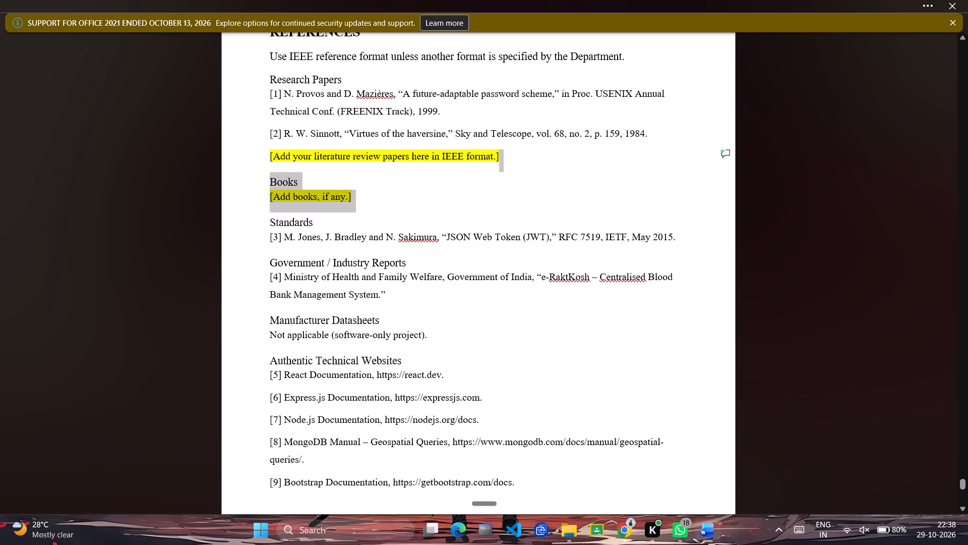
drag(593, 149, 659, 132)
key(BackSpace)
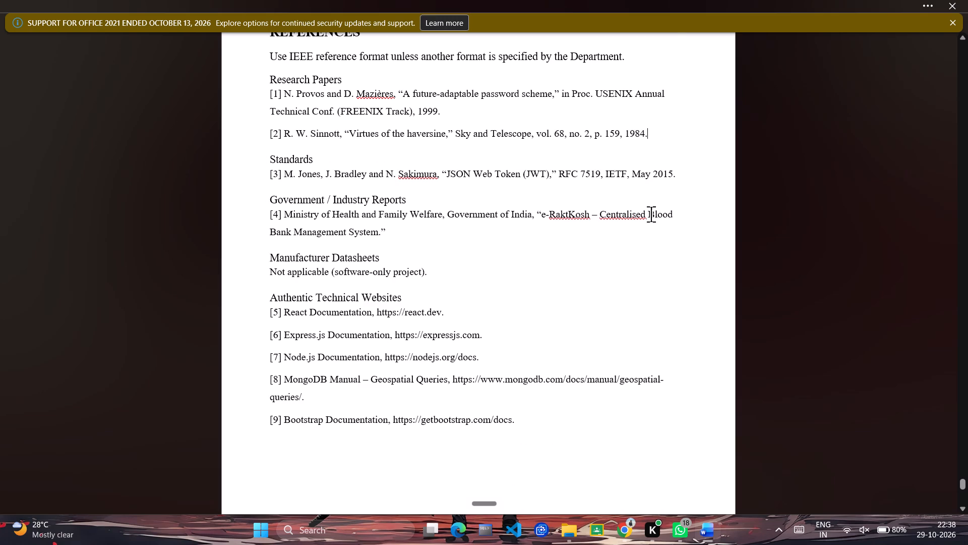
Delete the "[Confirm status of each.]" placeholder and the full stop before it from the inventory bullet in 9.2 Achievement of Objectives.
scroll(650, 214, up, 12)
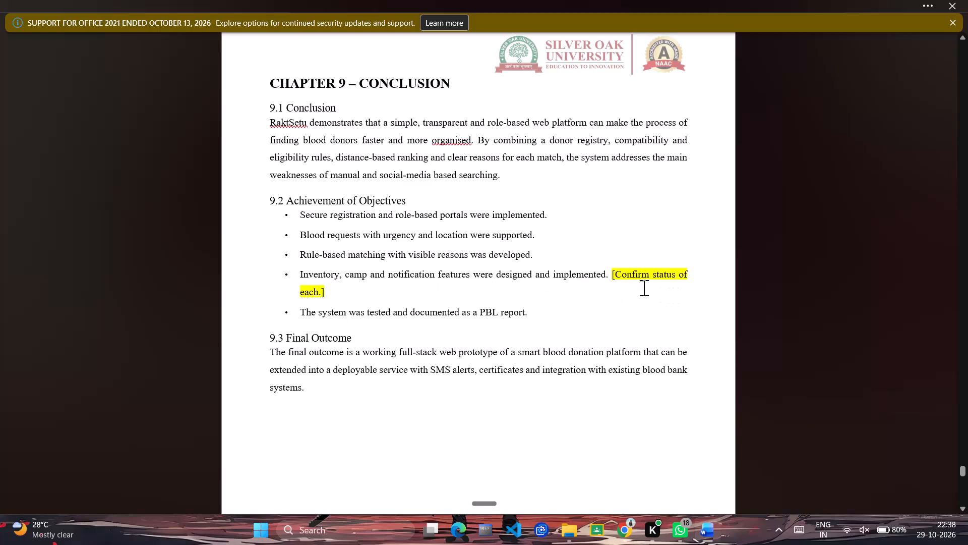
drag(608, 274, 627, 292)
key(BackSpace)
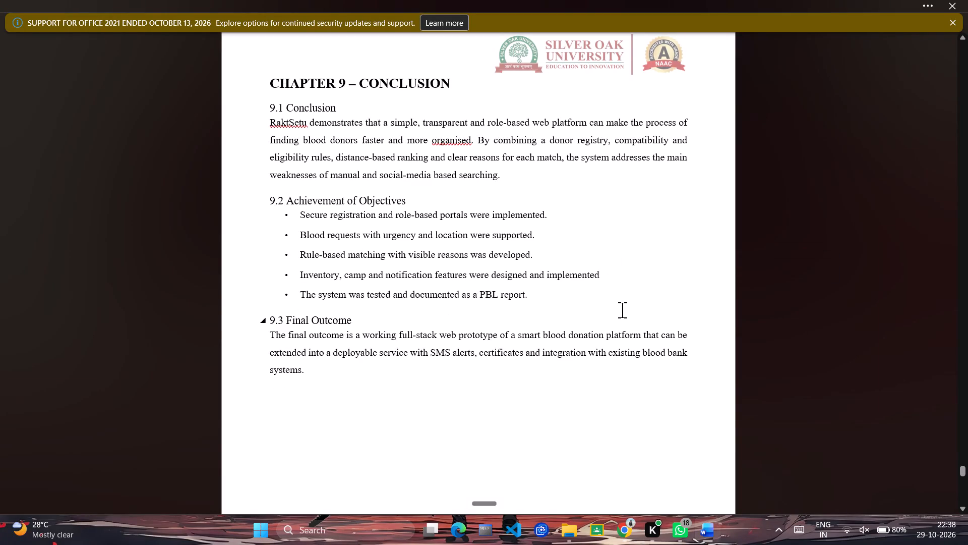
Remove the Review Meetings title and its placeholder from section 8.4, making Risk Identification and Mitigation section 8.4.
scroll(622, 310, up, 20)
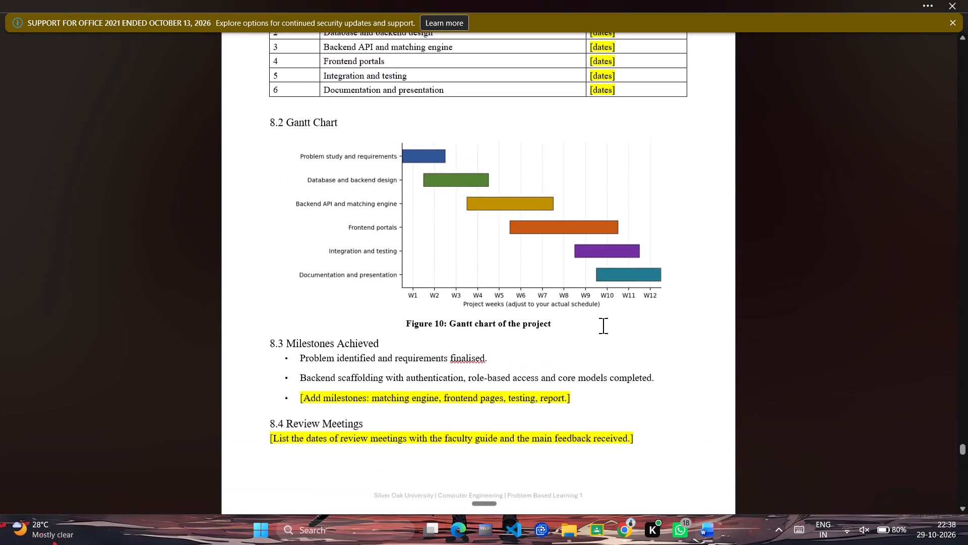
scroll(603, 325, down, 2)
scroll(270, 324, down, 2)
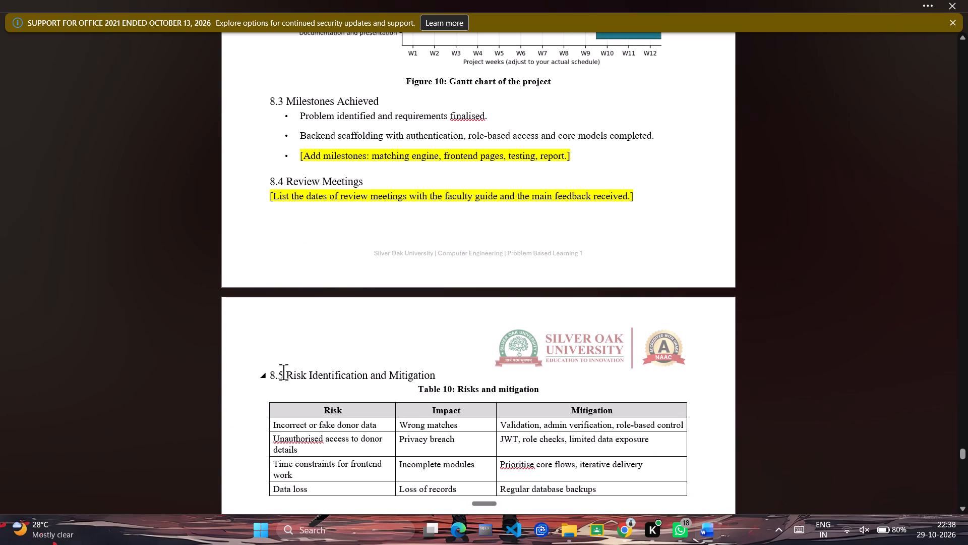
drag(283, 375, 286, 192)
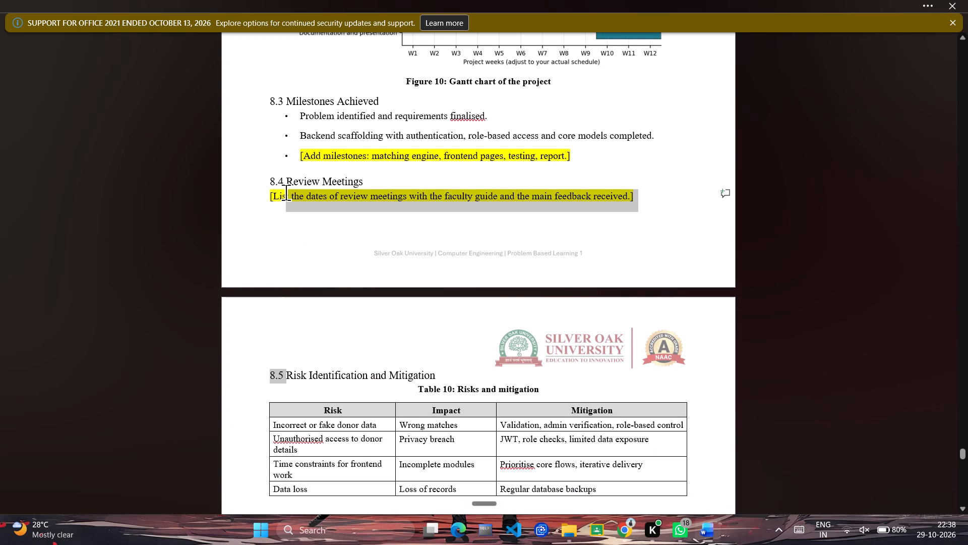
drag(286, 192, 288, 181)
key(BackSpace)
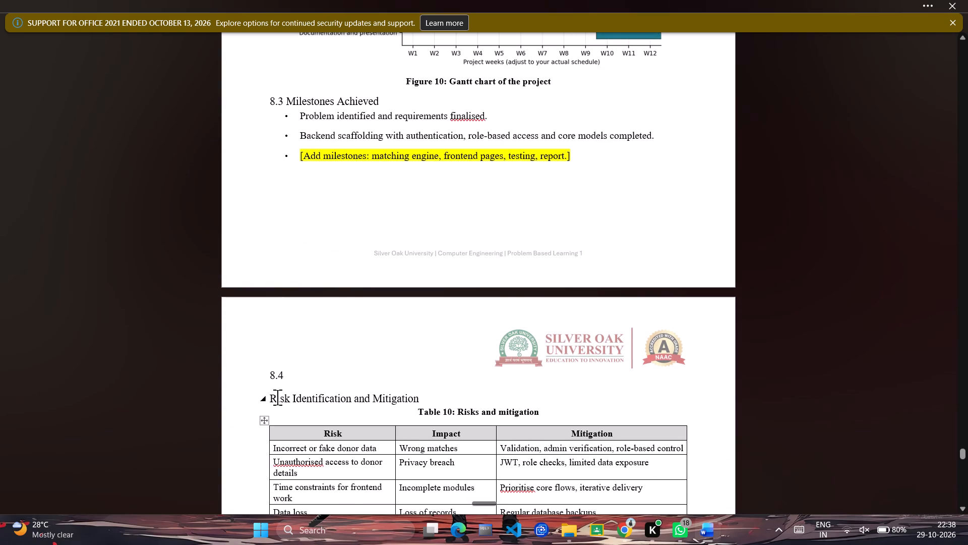
click(269, 399)
key(BackSpace)
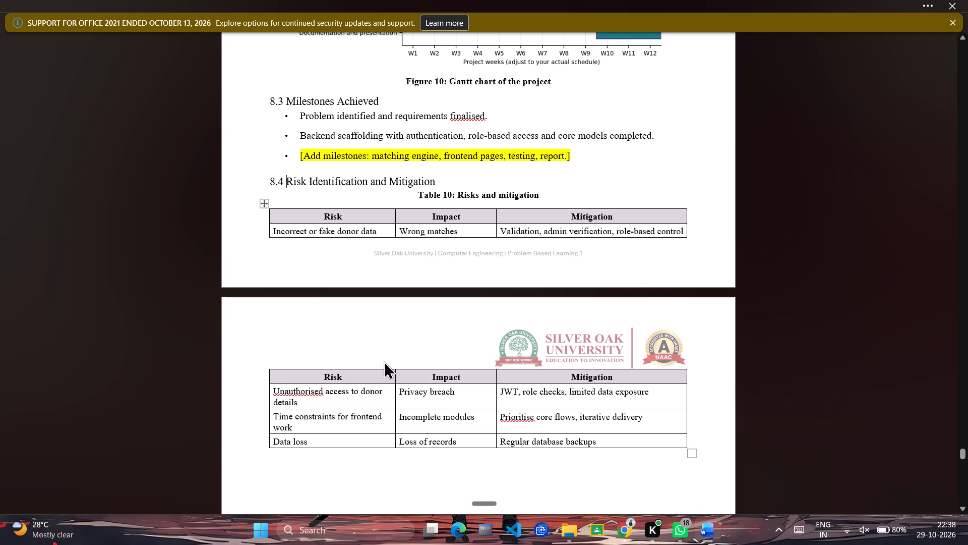
Delete the "[Add milestones: matching engine, frontend pages, testing, report.]" bullet from 8.3 Milestones Achieved.
drag(589, 155, 267, 160)
key(BackSpace)
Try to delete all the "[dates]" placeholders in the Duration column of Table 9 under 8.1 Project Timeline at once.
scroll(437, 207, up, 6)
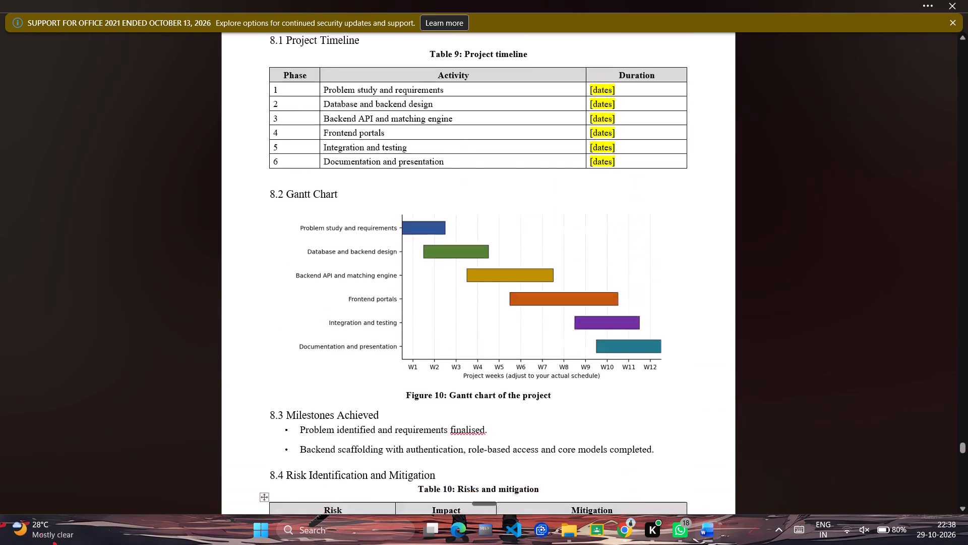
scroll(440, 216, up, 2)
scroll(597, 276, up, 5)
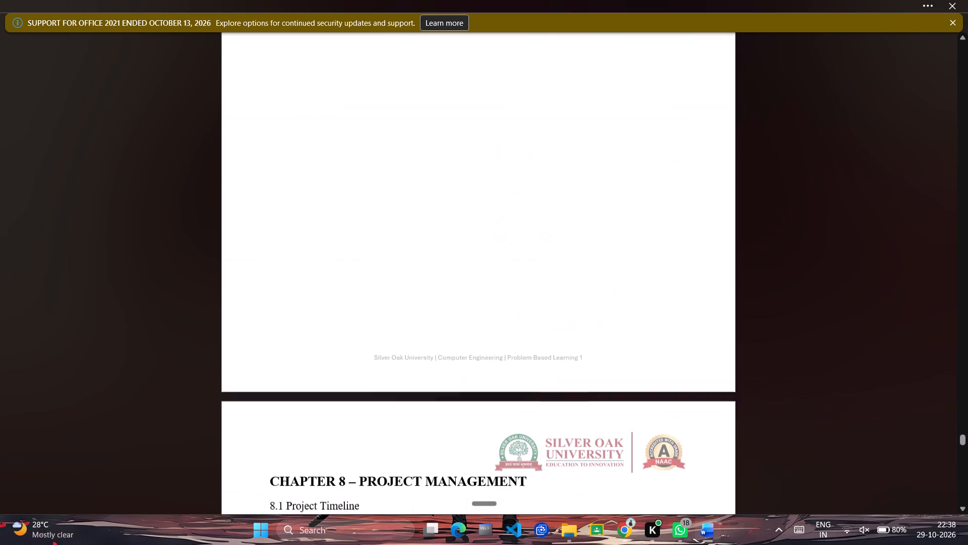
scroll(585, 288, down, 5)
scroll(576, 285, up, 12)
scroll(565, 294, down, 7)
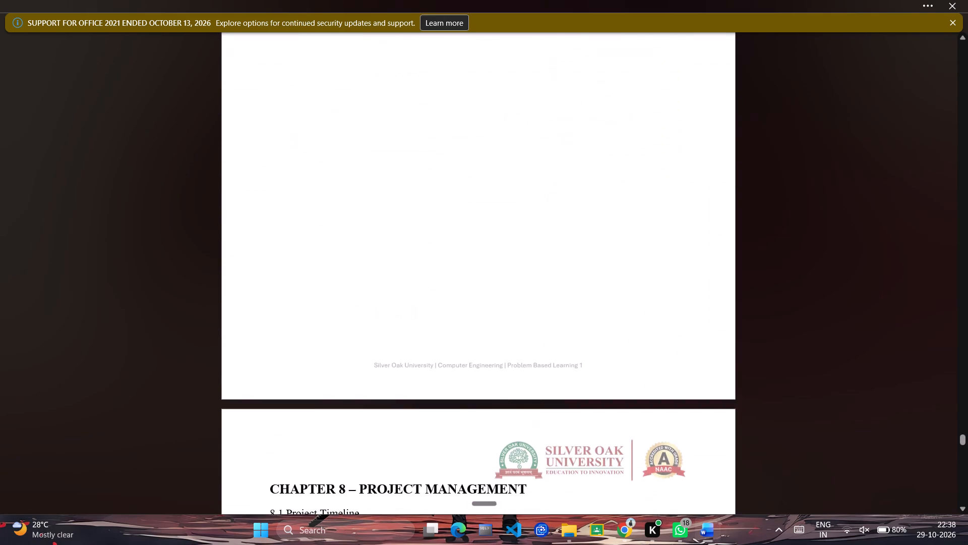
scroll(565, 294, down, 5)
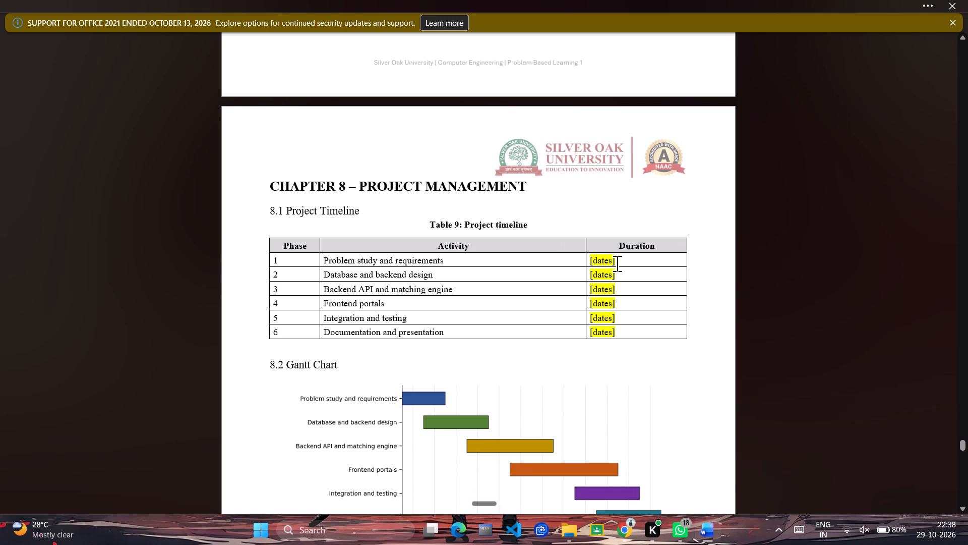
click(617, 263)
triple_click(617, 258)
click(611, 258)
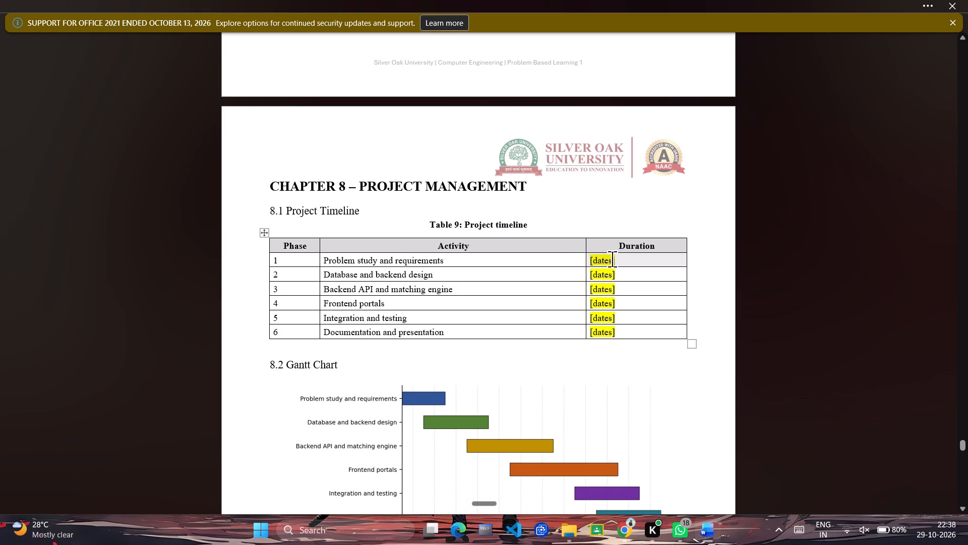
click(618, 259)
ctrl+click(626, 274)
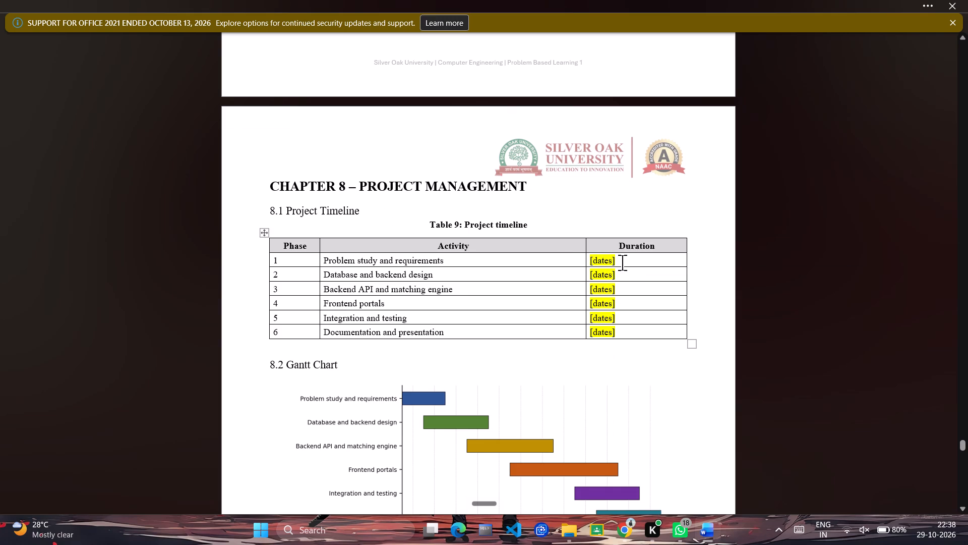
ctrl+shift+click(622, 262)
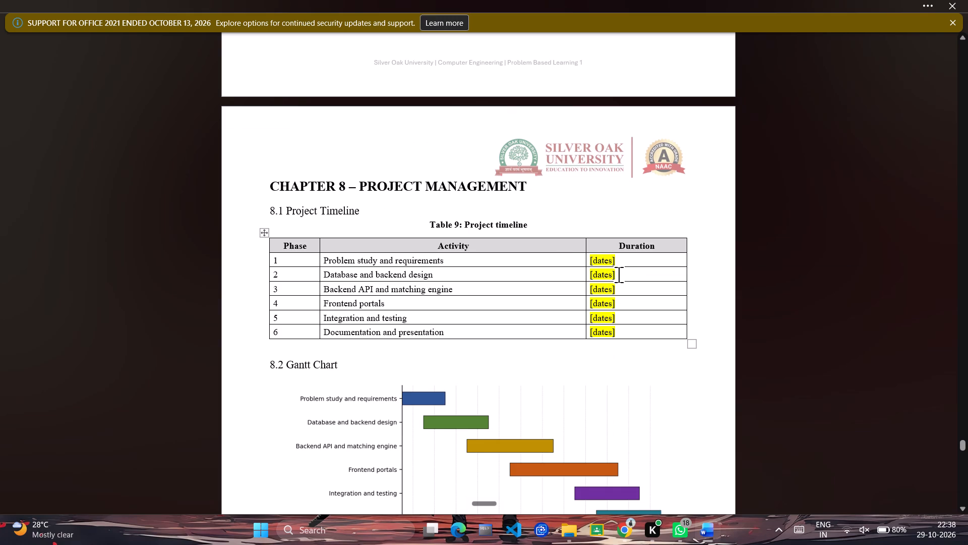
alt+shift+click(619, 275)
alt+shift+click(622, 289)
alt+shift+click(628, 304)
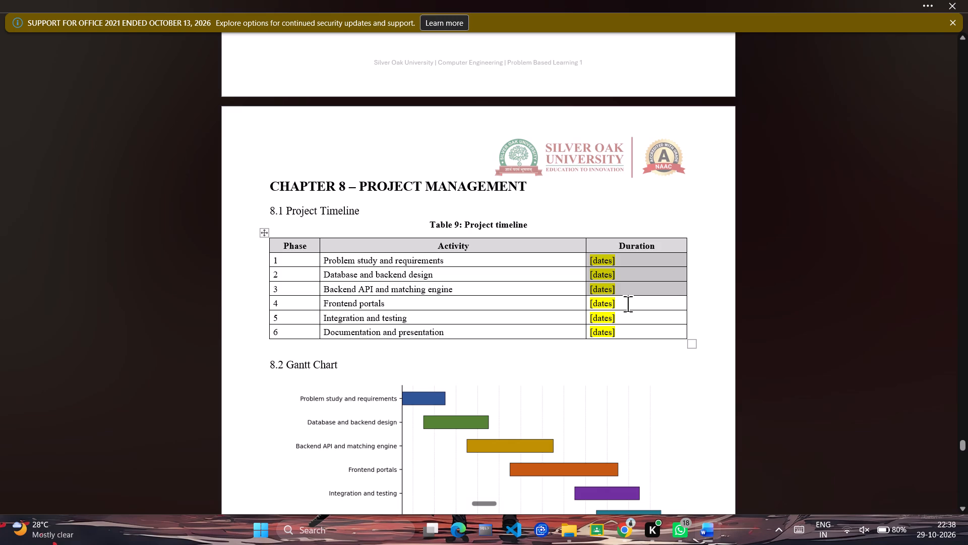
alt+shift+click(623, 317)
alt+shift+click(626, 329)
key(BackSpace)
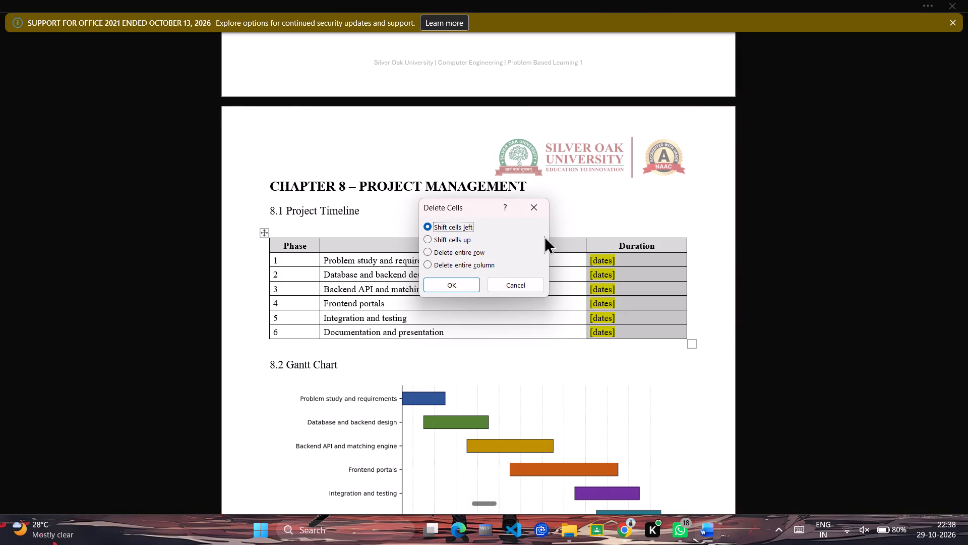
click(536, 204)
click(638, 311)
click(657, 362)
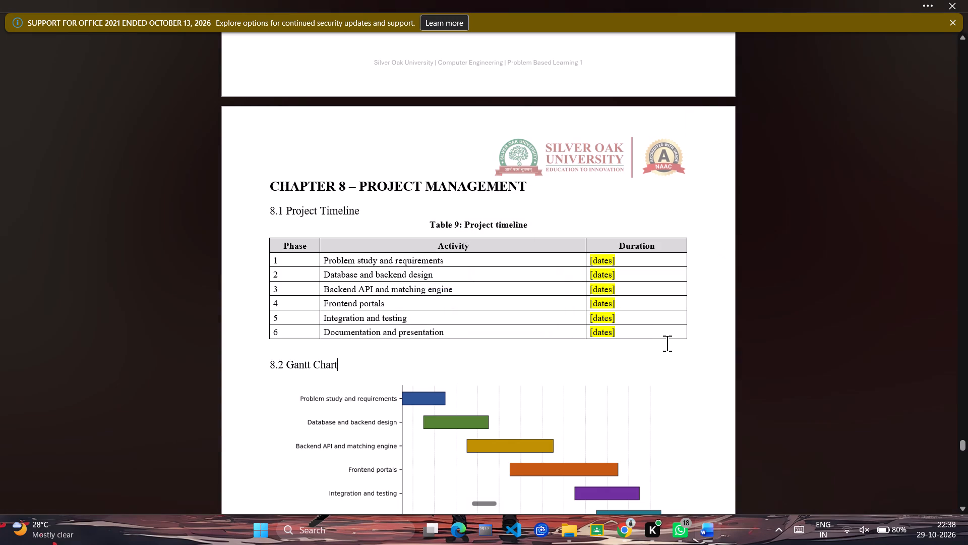
Clear the "[dates]" placeholder from the Duration cell of the Documentation and presentation row in Table 9.
click(644, 331)
key(BackSpace)
key(BackSpace)
key(BackSpace)
key(BackSpace)
key(BackSpace)
key(BackSpace)
key(BackSpace)
Clear the "[dates]" placeholder from the Duration cell of the Integration and testing row in Table 9.
key(Up)
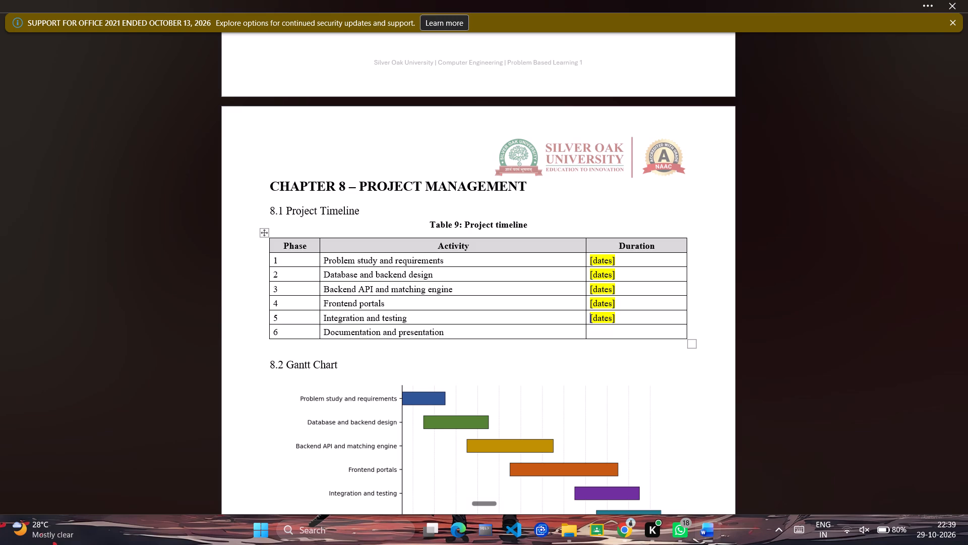
key(Delete)
key(Delete)
key(Delete)
key(Delete)
key(Delete)
key(Delete)
key(Delete)
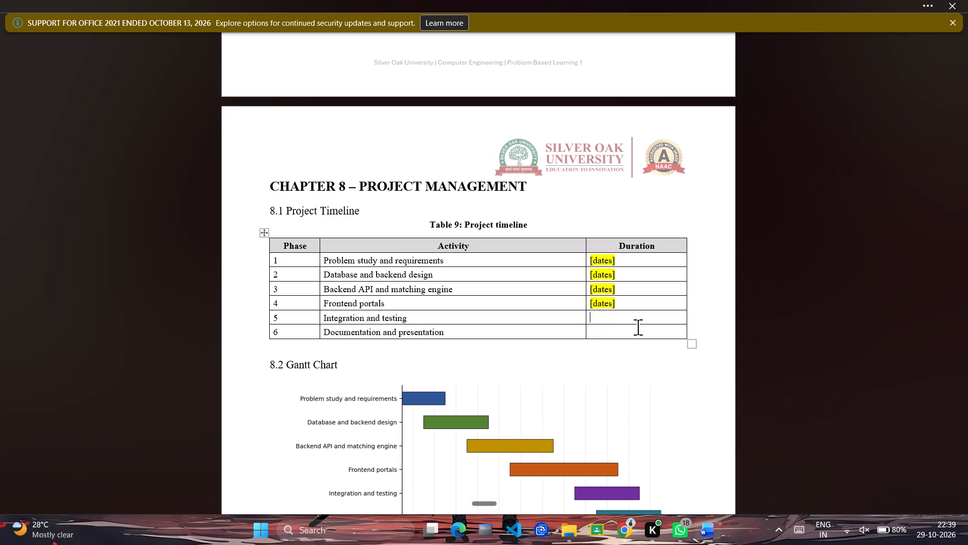
Clear the "[dates]" placeholder from the Duration cell of the Frontend portals row in Table 9.
key(Up)
key(Delete)
key(Delete)
key(Delete)
key(Delete)
key(Delete)
key(Delete)
key(Delete)
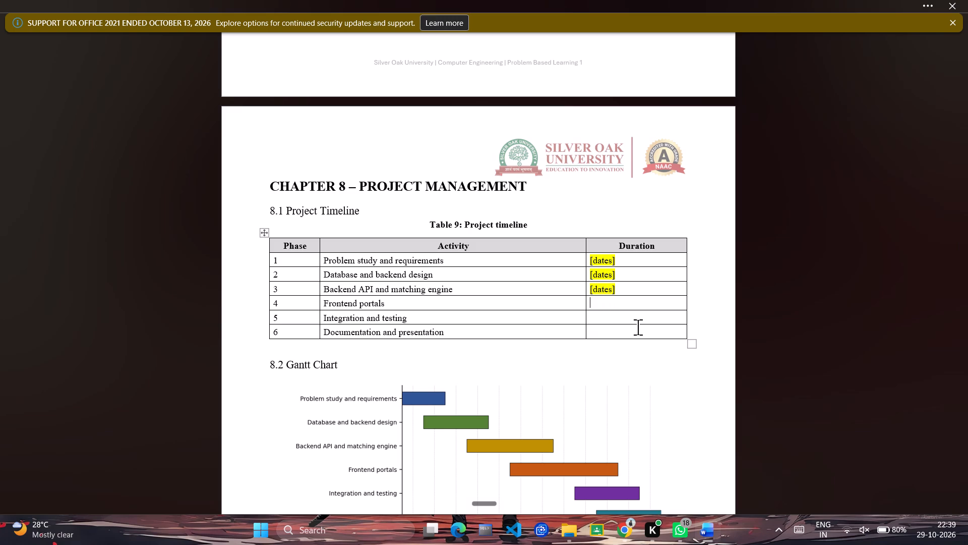
Clear the "[dates]" placeholder from the Duration cell of the Backend API and matching engine row.
key(Up)
key(Delete)
key(Delete)
key(Delete)
key(Delete)
key(Delete)
key(Delete)
key(Delete)
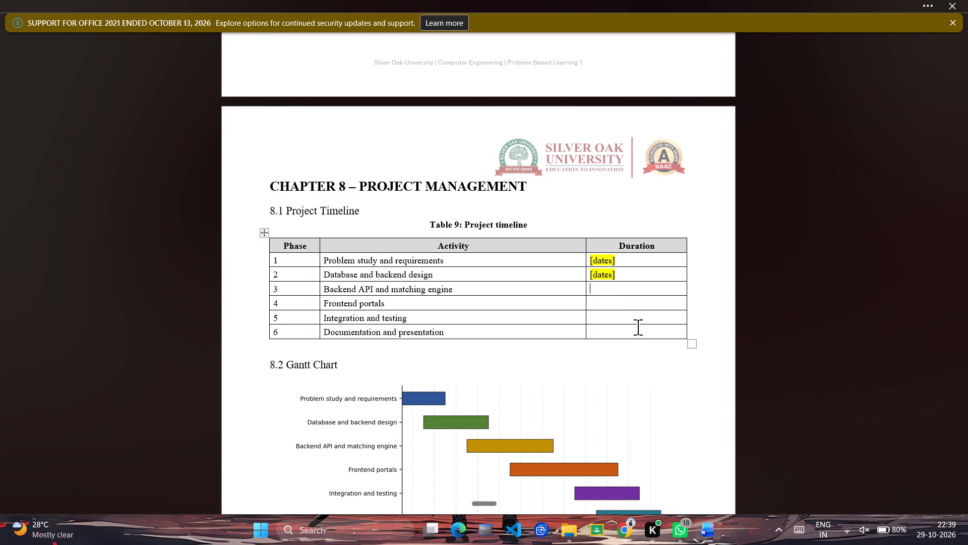
Clear the "[dates]" placeholder from the Duration cell of the Database and backend design row.
key(Up)
key(Delete)
key(Delete)
key(Delete)
key(Delete)
key(Delete)
key(Delete)
key(Delete)
Clear the "[dates]" placeholder from the Duration cell of the Problem study and requirements row.
key(Up)
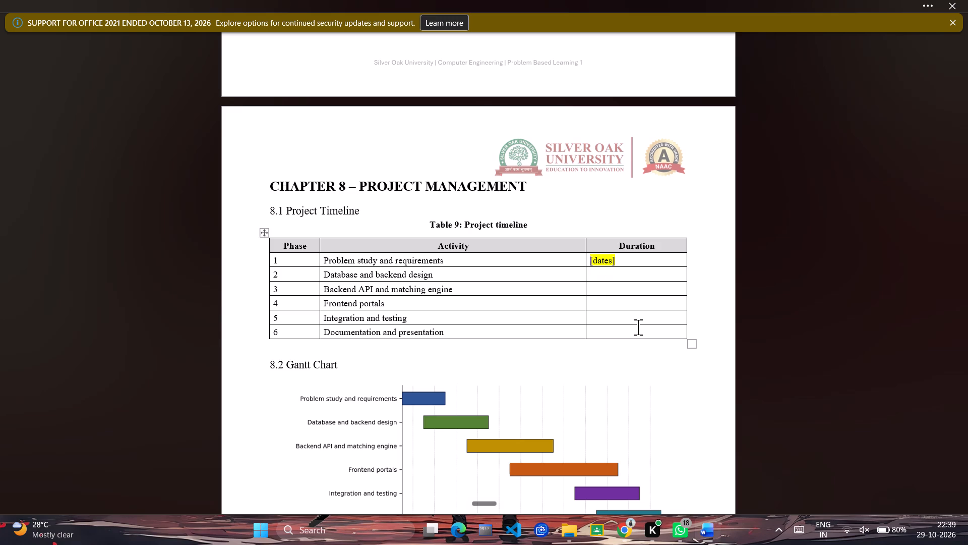
key(Delete)
key(Delete)
key(Delete)
key(Delete)
key(Delete)
key(Delete)
key(Delete)
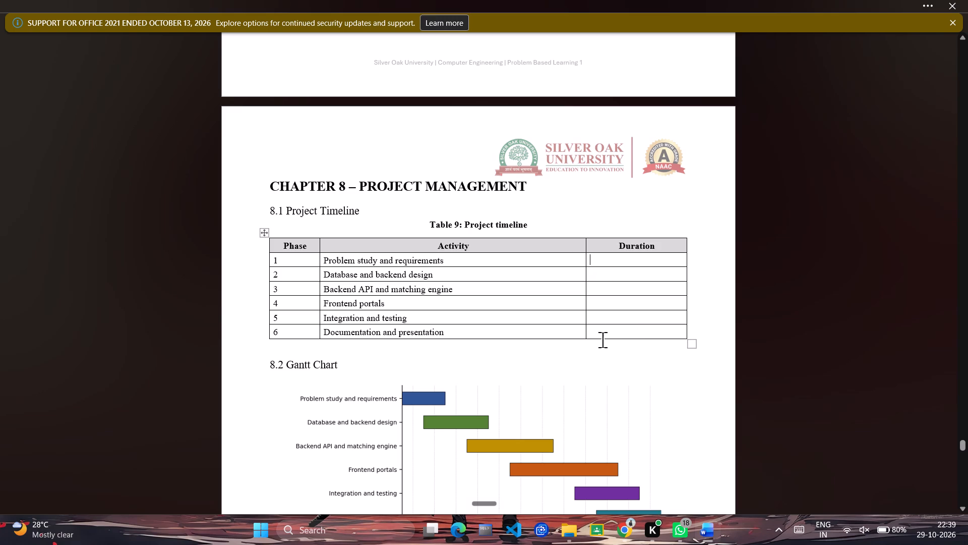
key(alt+Tab)
key(alt+Tab)
drag(320, 259, 451, 319)
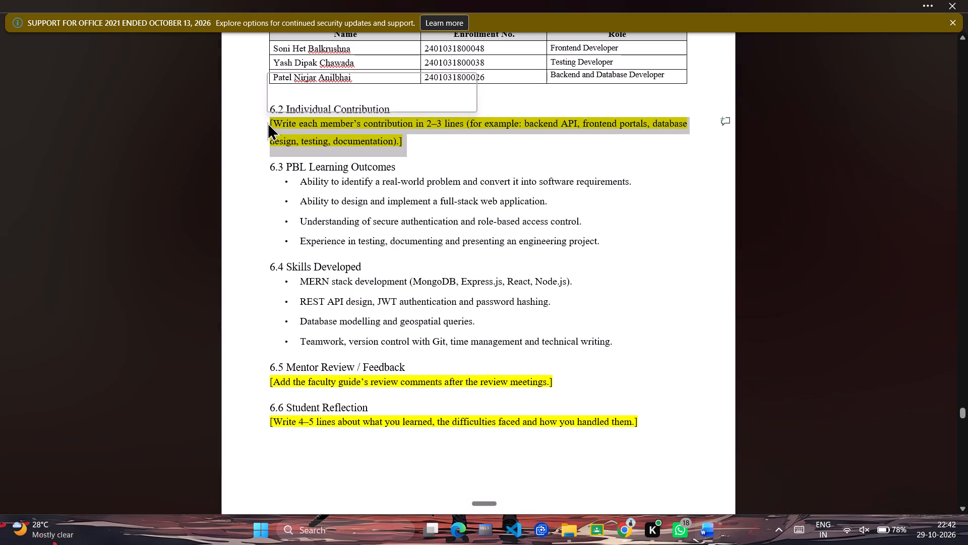
key(BackSpace)
click(412, 116)
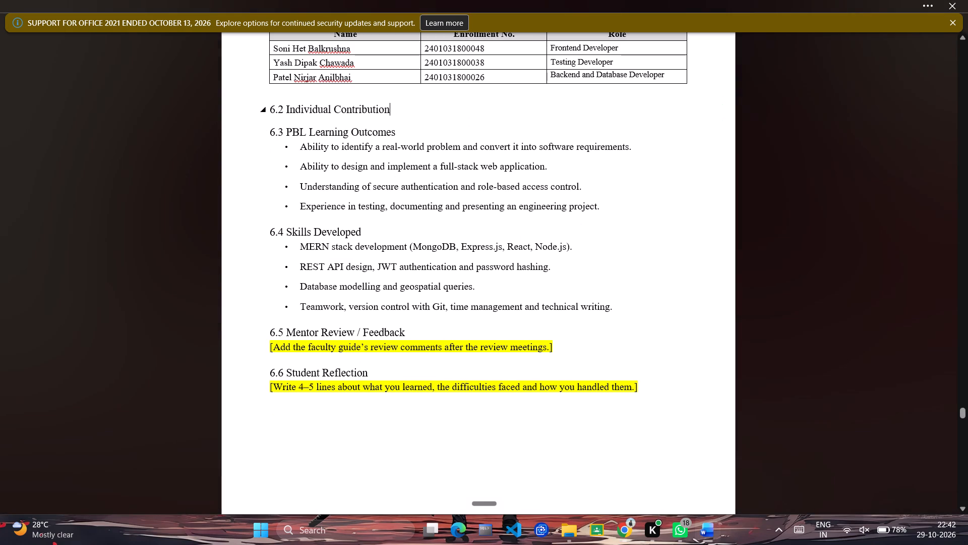
key(Return)
key(ctrl+v)
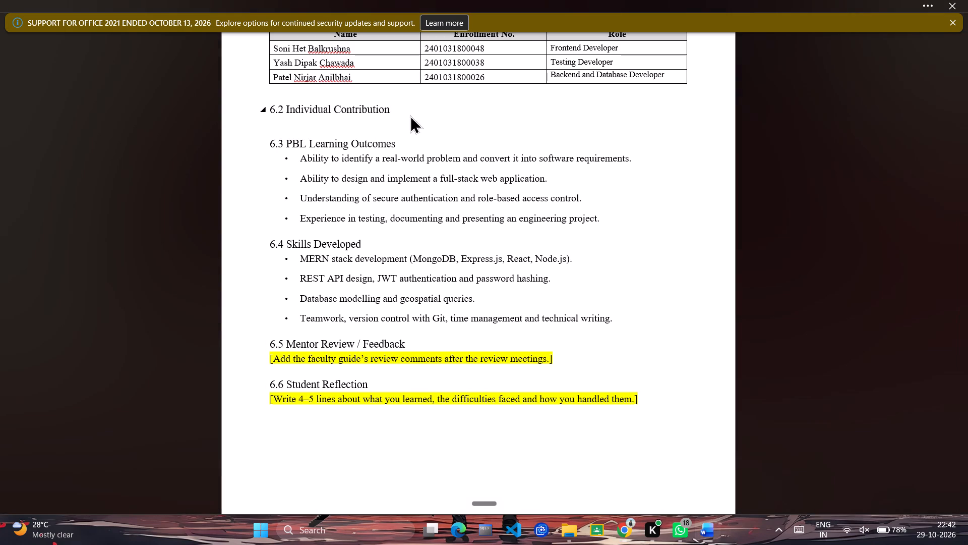
Delete the duplicate Individual Contribution heading at the start of the pasted text in section 6.2.
drag(268, 123, 463, 136)
key(BackSpace)
click(391, 109)
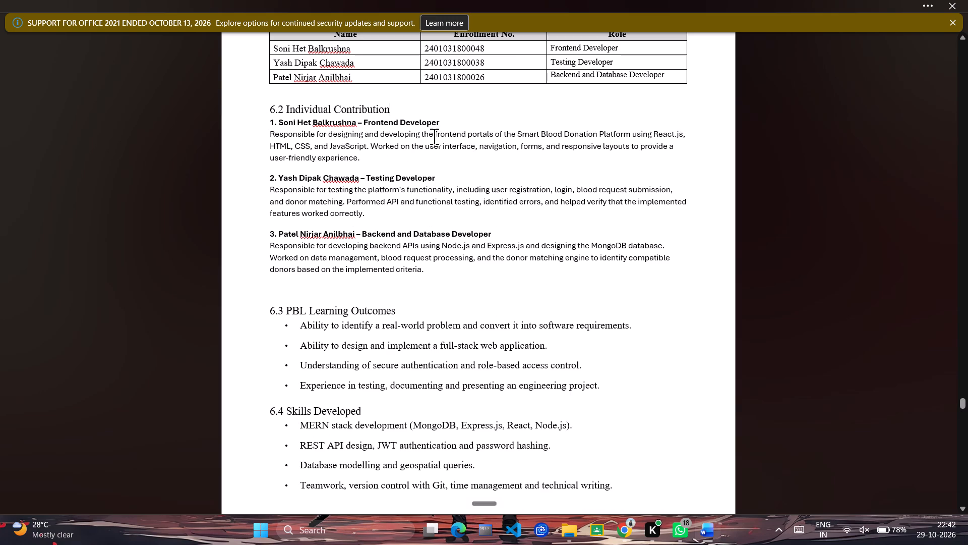
key(Return)
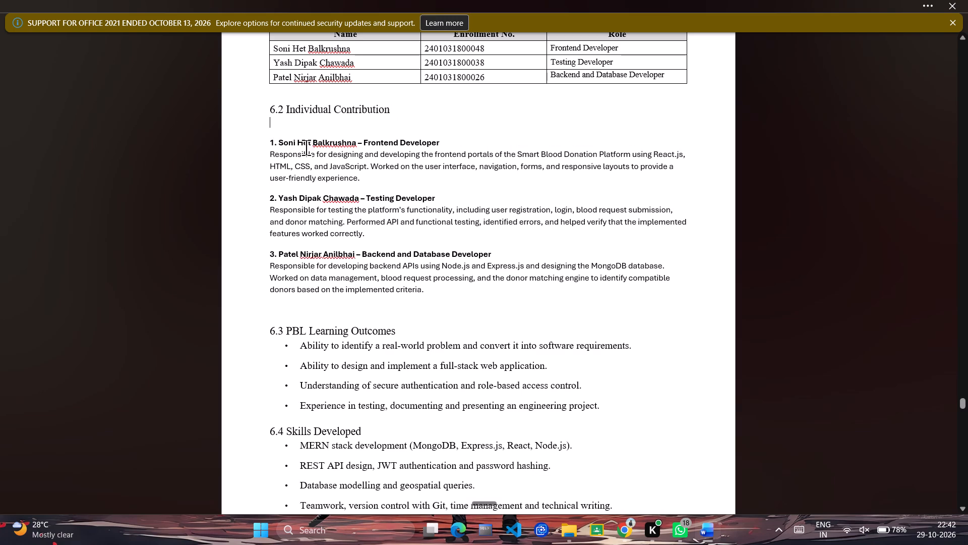
key(BackSpace)
Format the three members' contribution text in section 6.2 as Times New Roman, size 12.
drag(269, 123, 440, 250)
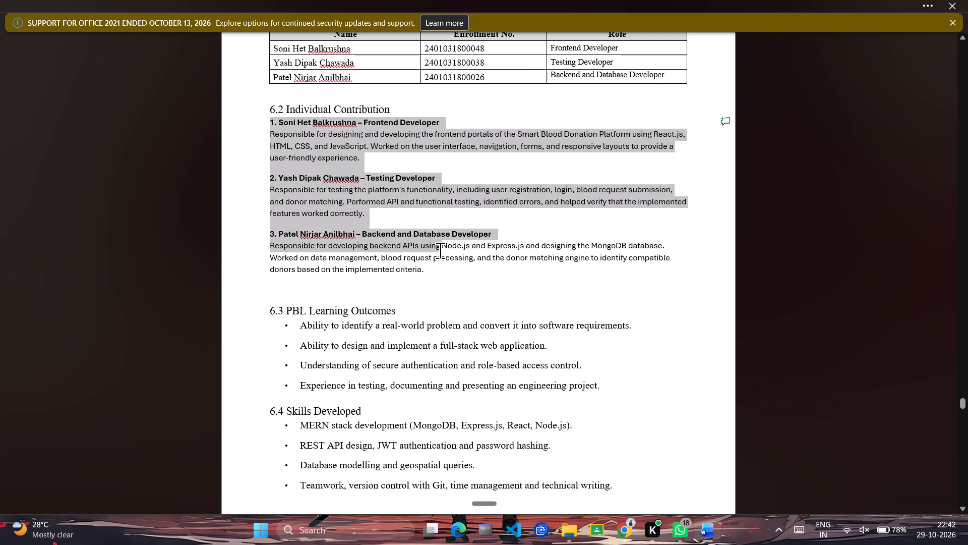
drag(440, 250, 446, 267)
click(509, 230)
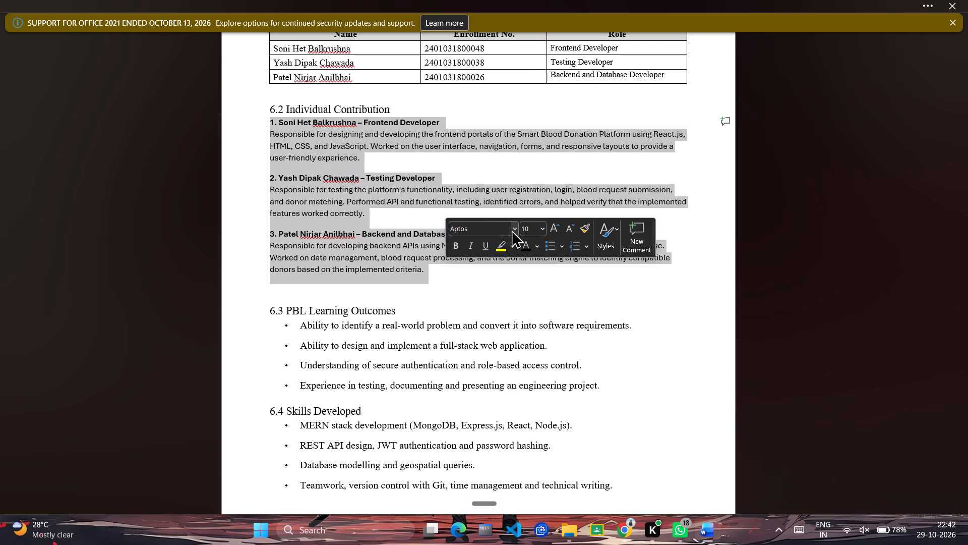
click(540, 231)
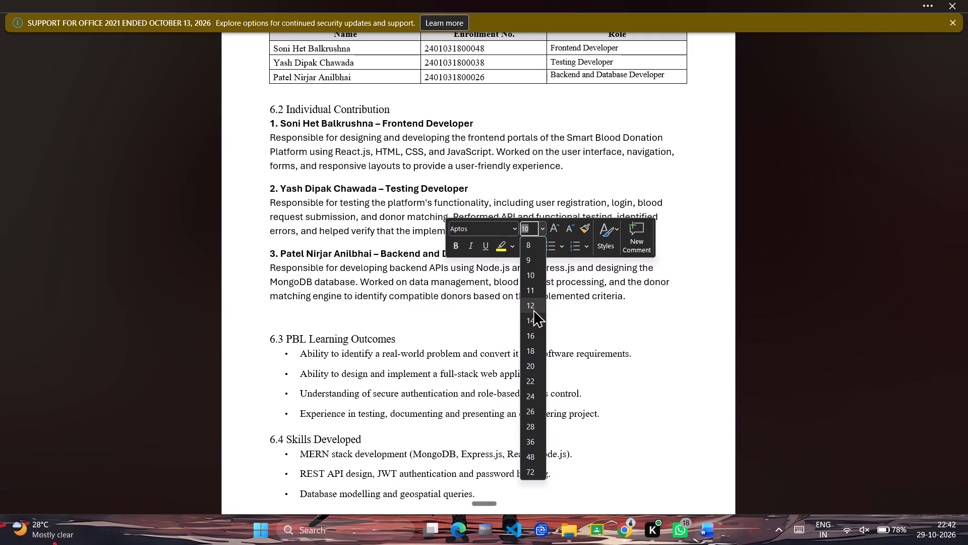
click(573, 230)
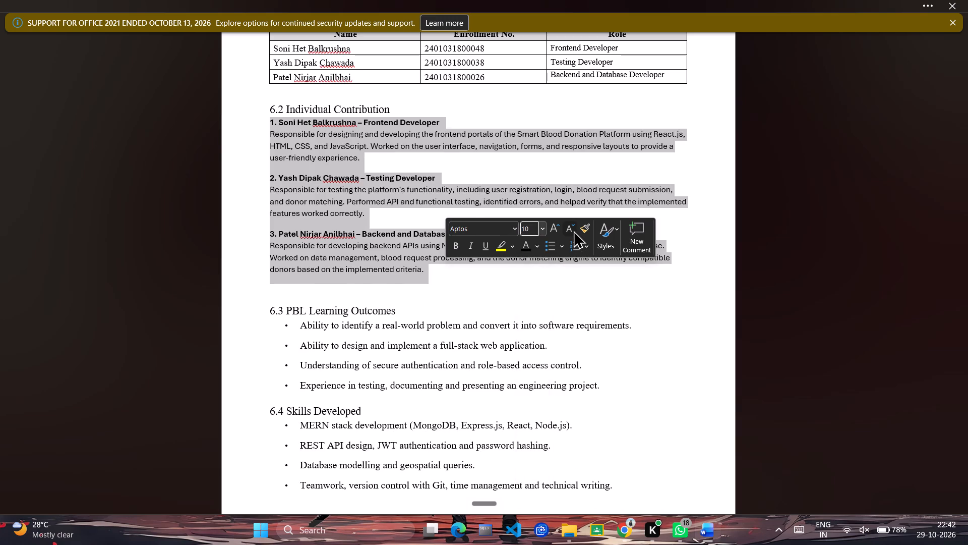
double_click(559, 231)
click(559, 231)
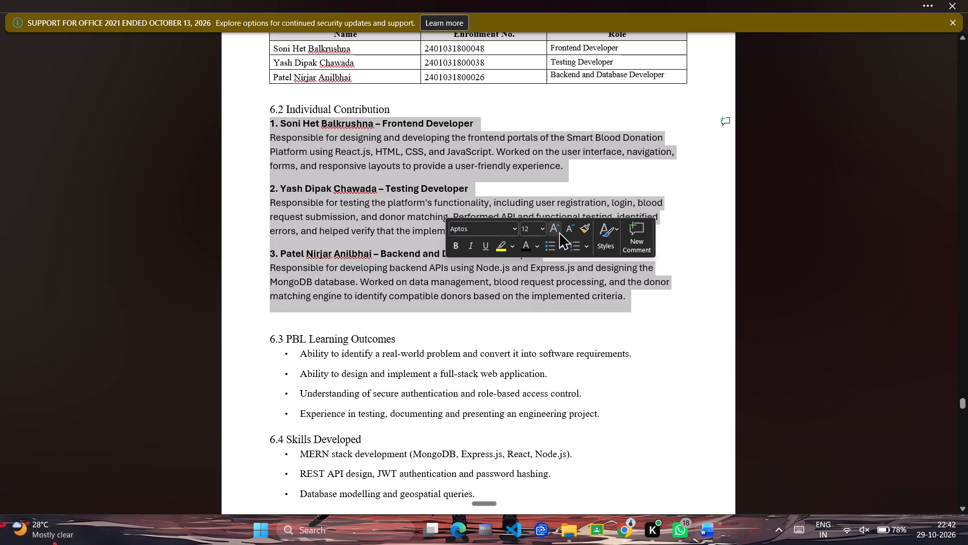
click(490, 234)
click(514, 232)
click(499, 316)
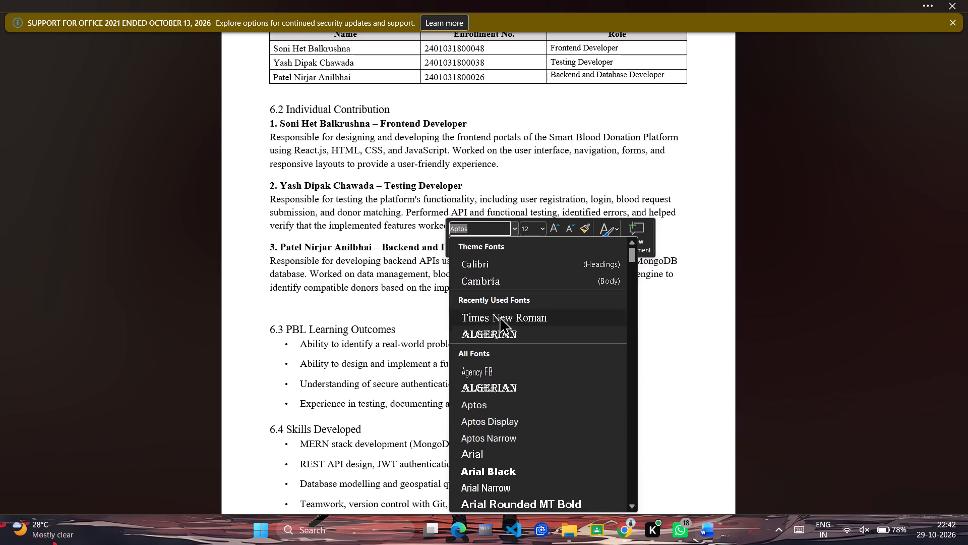
click(854, 351)
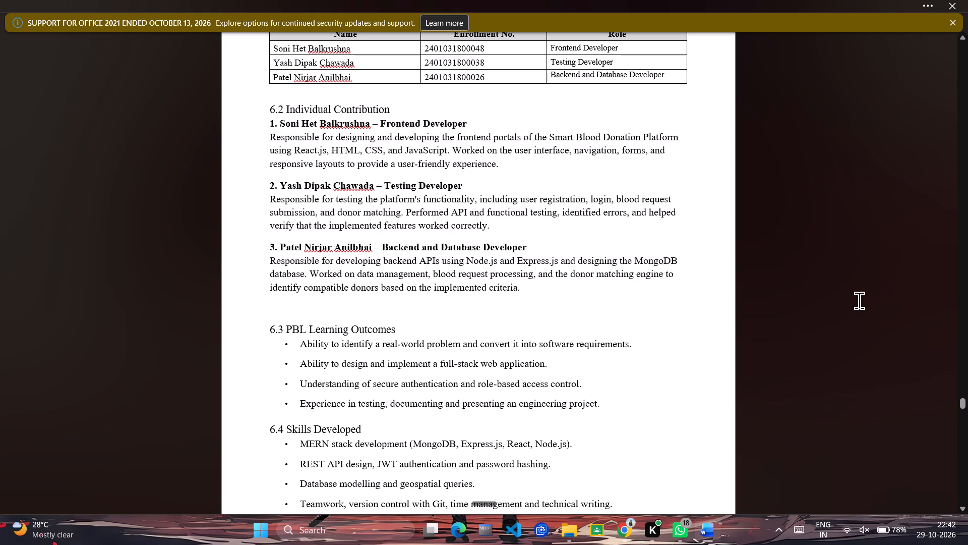
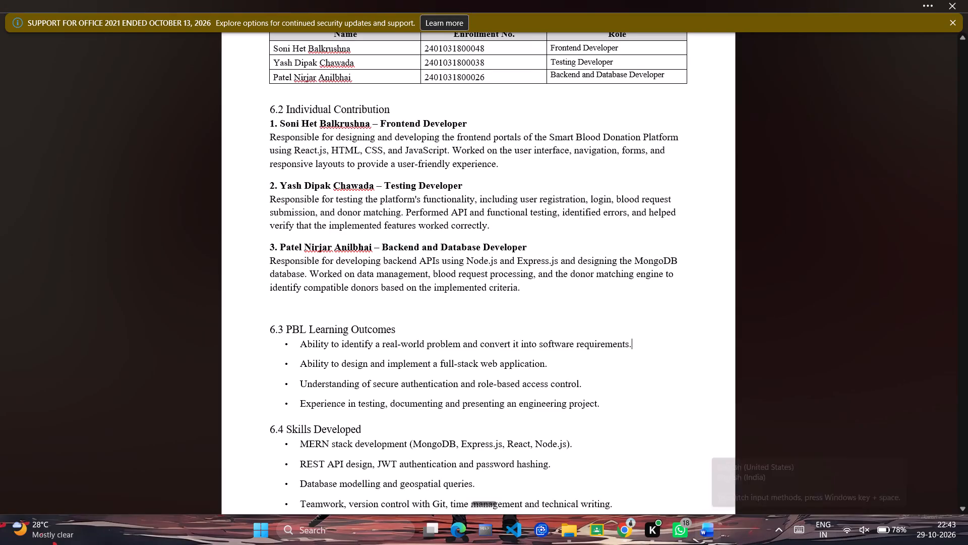
Delete sections 6.5 Mentor Review / Feedback and 6.6 Student Reflection with their highlighted placeholders, so Chapter 7 directly follows section 6.4.
scroll(362, 205, down, 3)
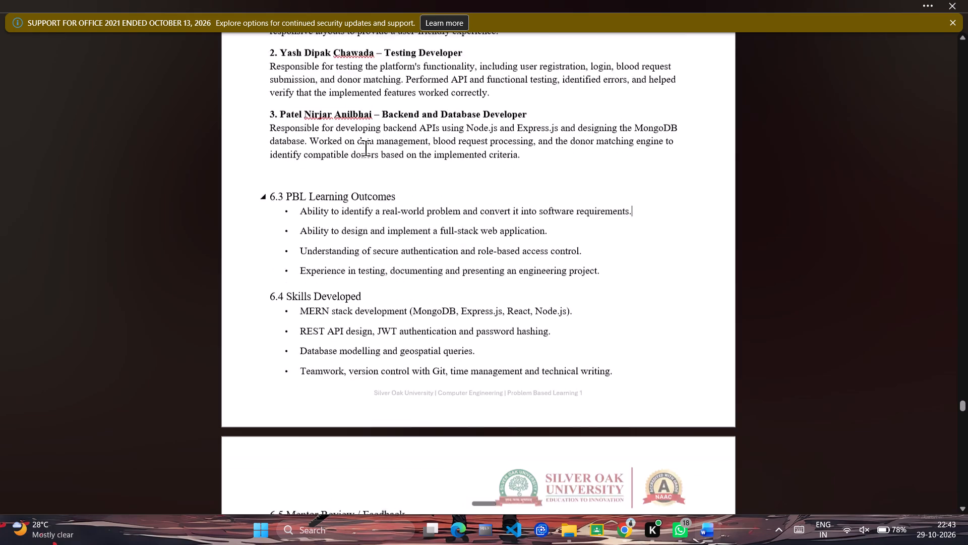
scroll(366, 148, down, 5)
scroll(369, 187, up, 3)
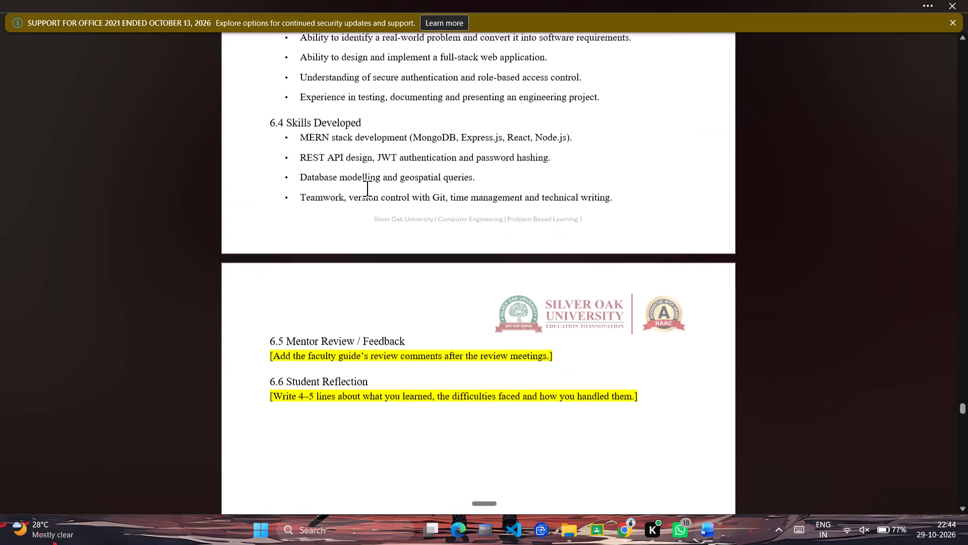
drag(288, 345, 659, 359)
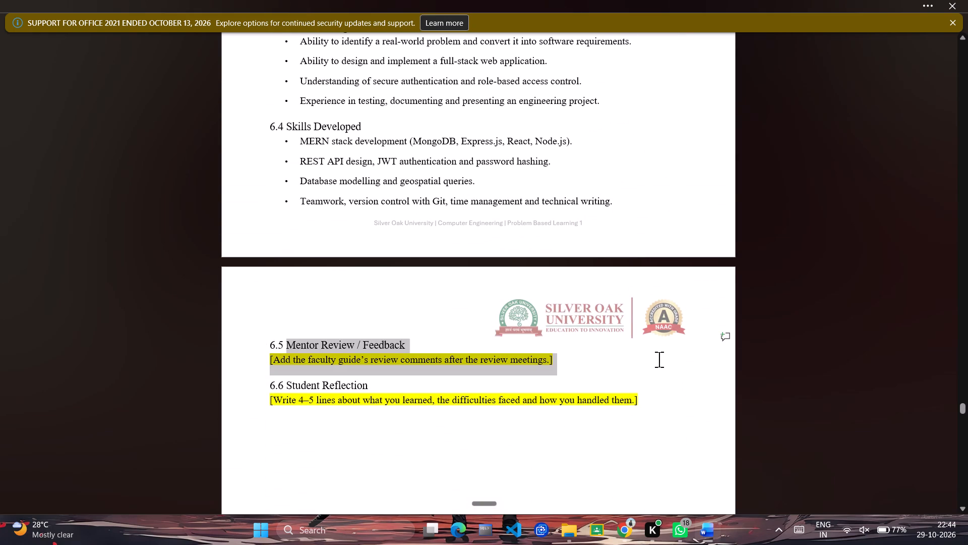
drag(659, 359, 589, 336)
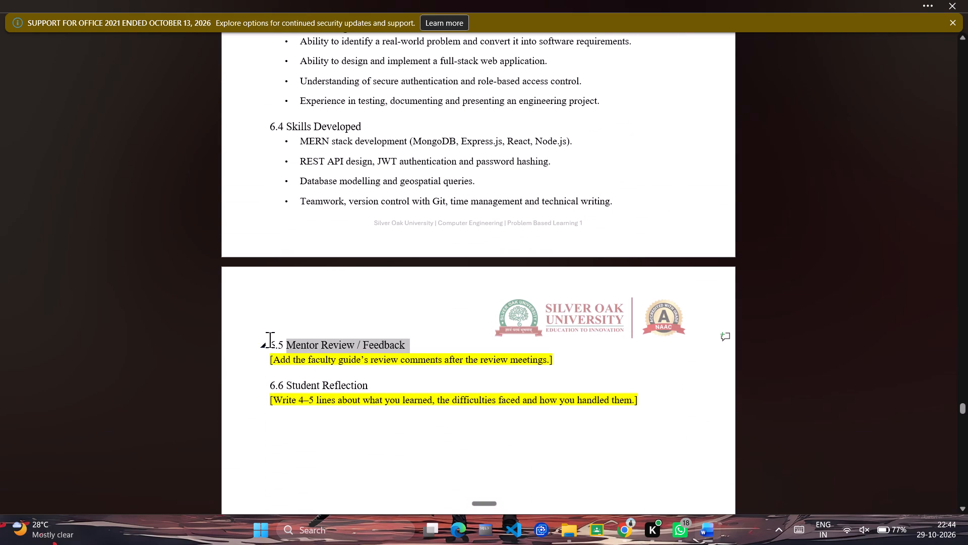
drag(665, 408, 261, 338)
key(BackSpace)
key(BackSpace)
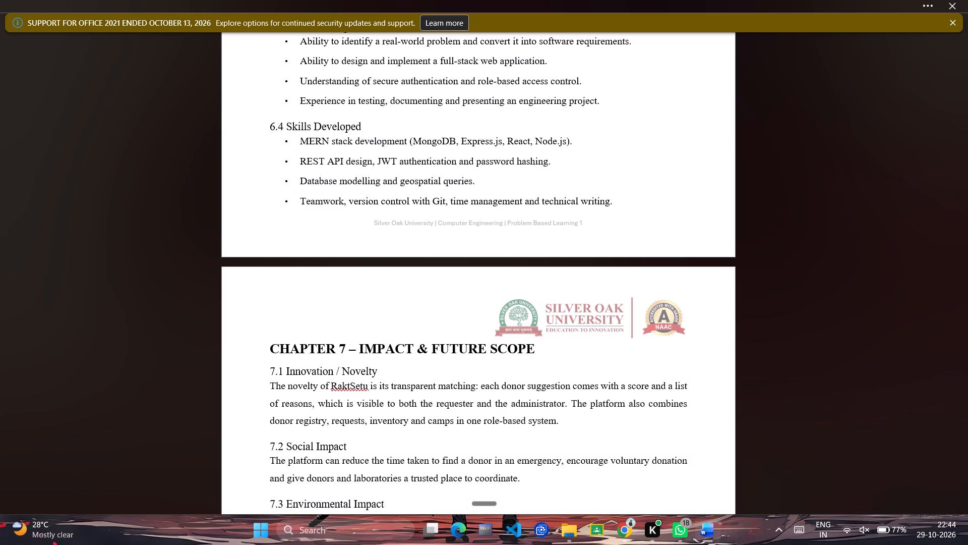
Cut all the content under the ANNEXURES heading, from Annexure A – Survey / Questionnaire through Annexure I – Individual Contribution.
scroll(387, 425, down, 17)
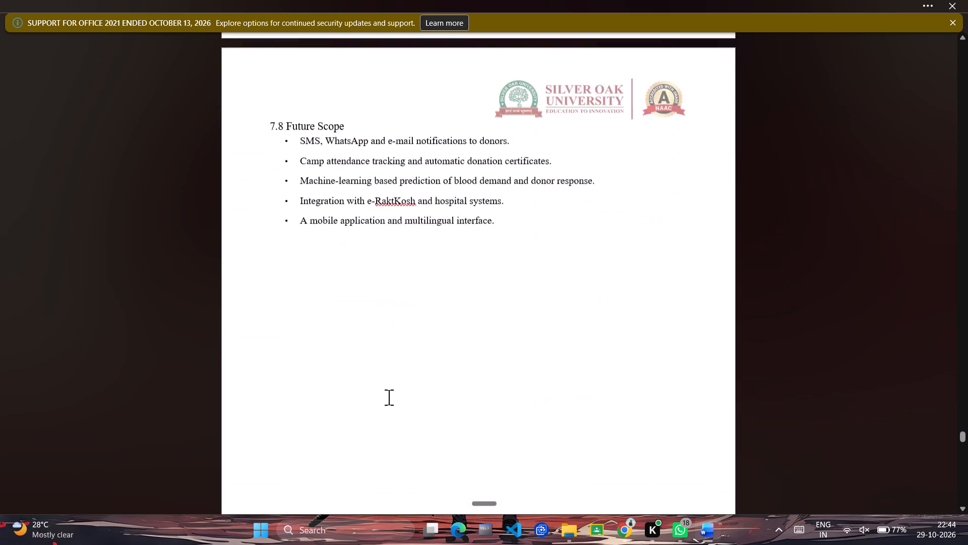
scroll(389, 397, down, 20)
scroll(384, 390, down, 5)
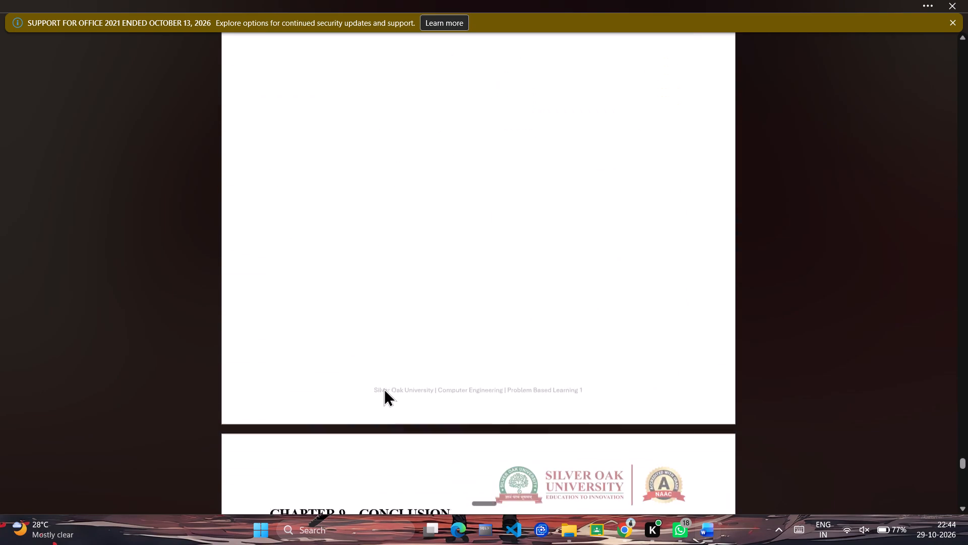
scroll(384, 388, down, 17)
scroll(383, 386, down, 6)
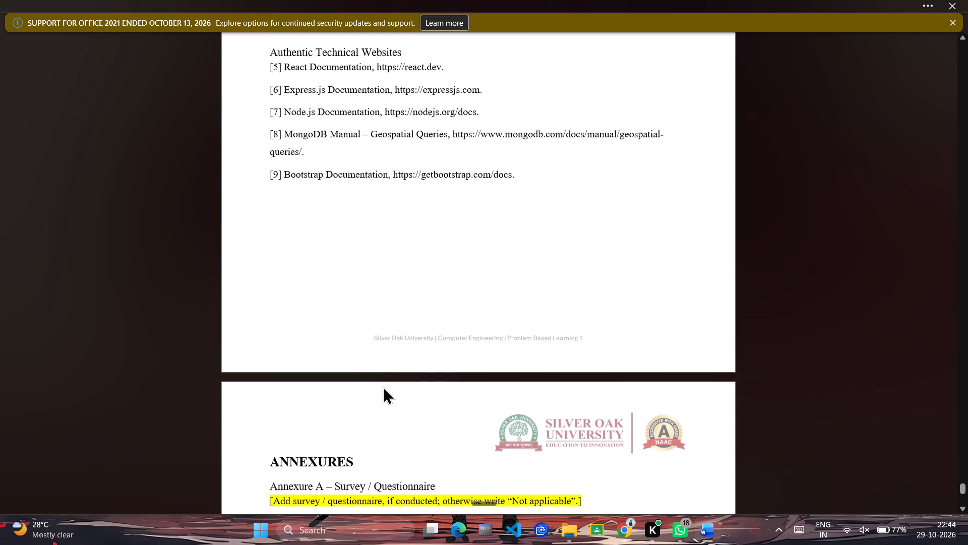
scroll(383, 387, down, 3)
drag(272, 305, 292, 310)
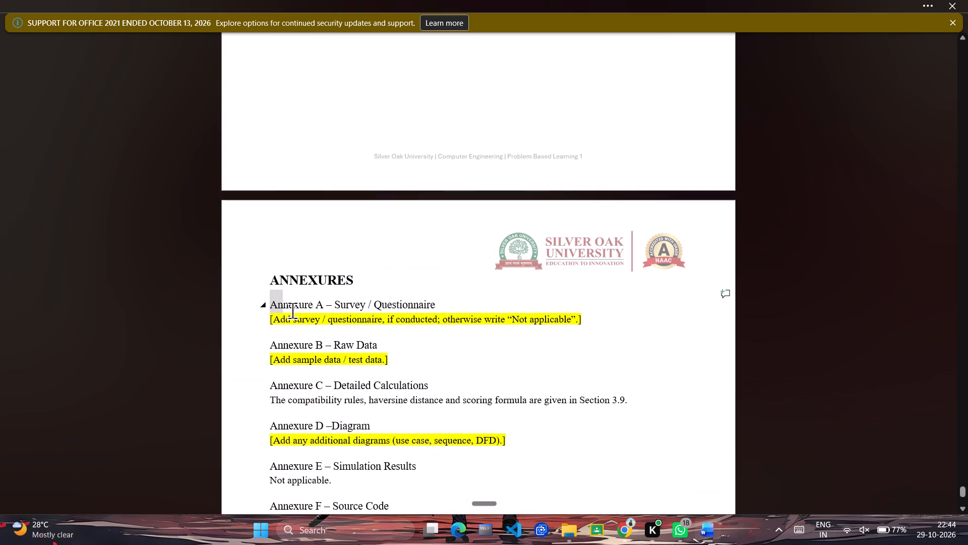
drag(292, 310, 568, 409)
scroll(350, 351, down, 4)
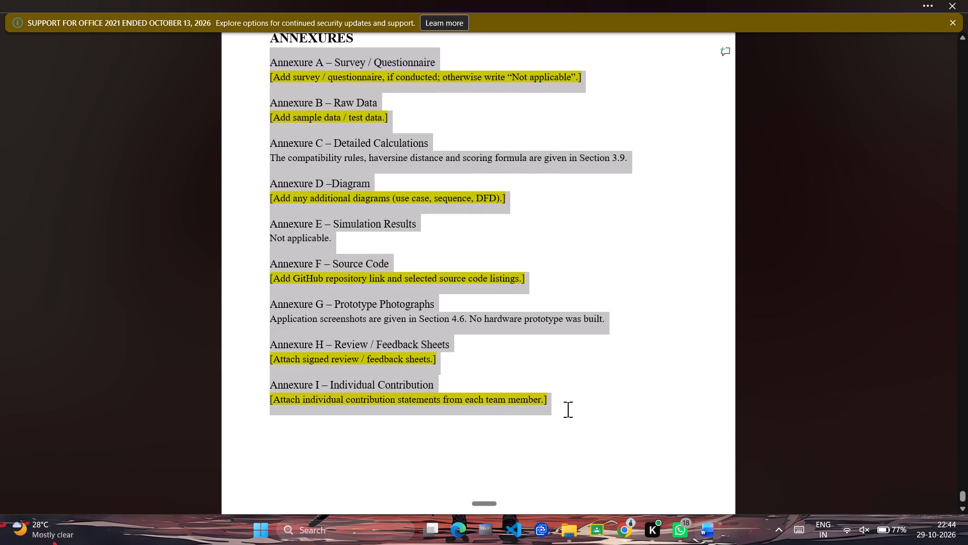
key(ctrl+c)
key(ctrl+x)
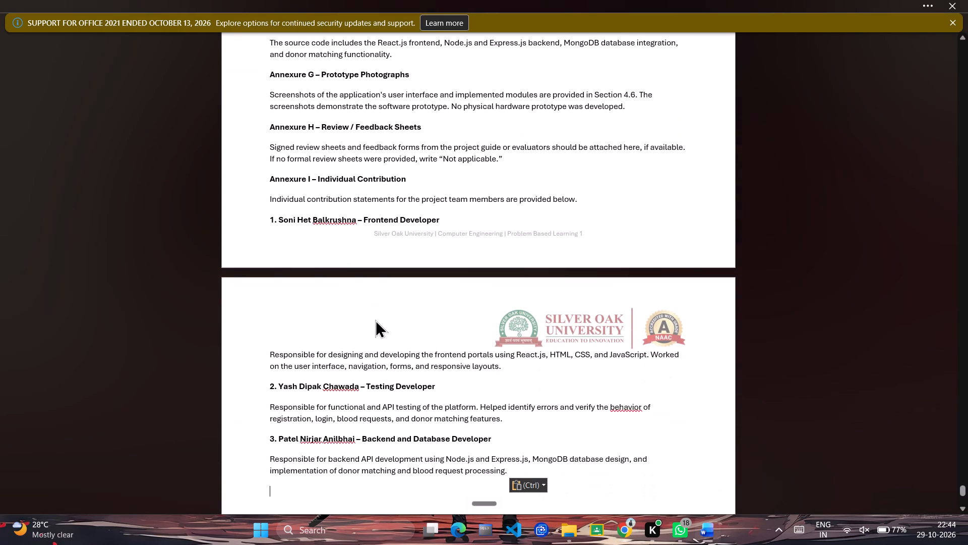
Format all the pasted annexure text, from Annexure A to the end of Annexure I, as Times New Roman, size 14.
scroll(417, 373, down, 2)
drag(507, 350, 501, 348)
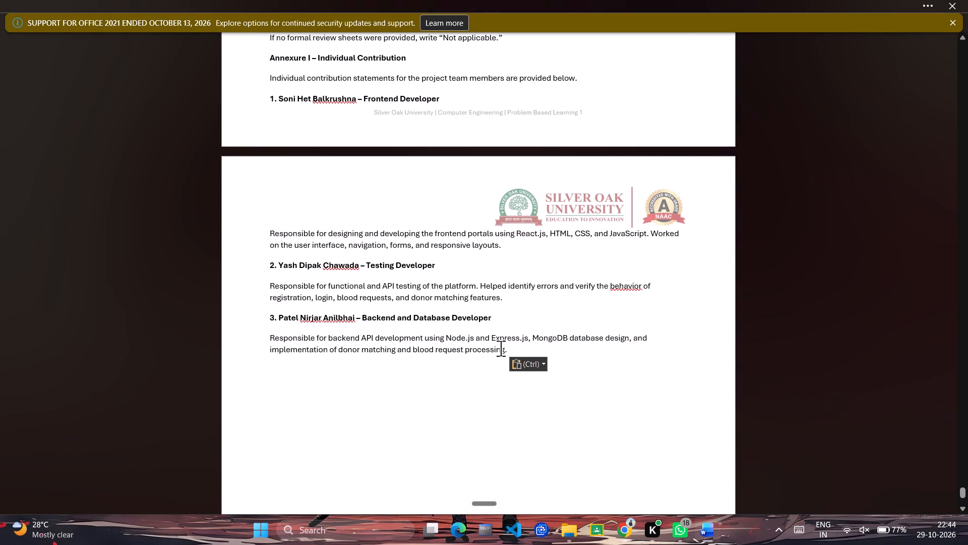
drag(501, 348, 278, 186)
scroll(350, 280, up, 7)
scroll(314, 232, up, 2)
scroll(284, 196, up, 1)
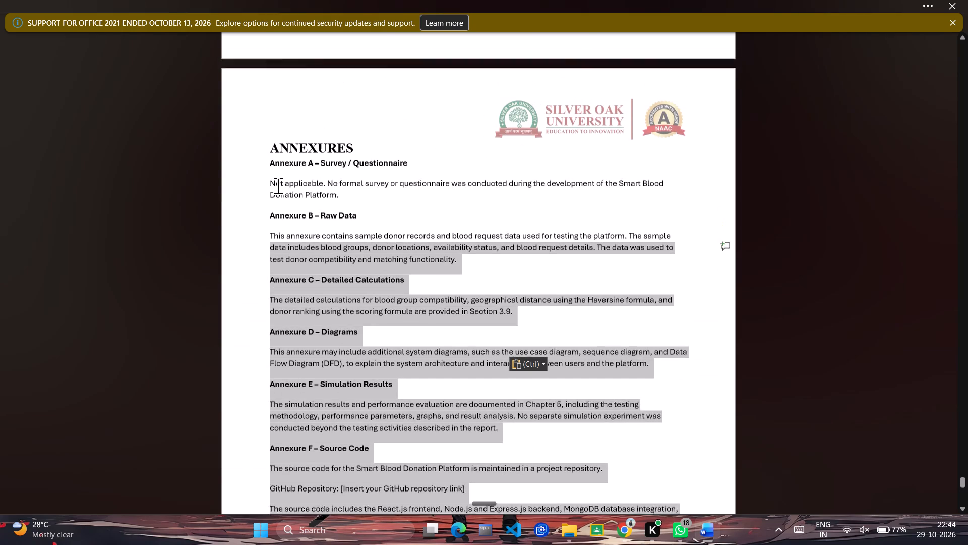
drag(278, 186, 264, 185)
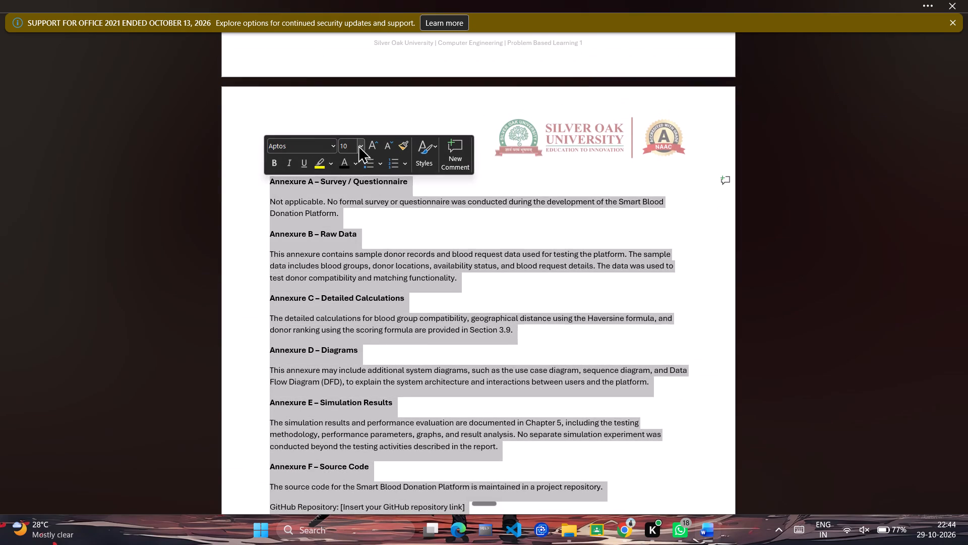
click(373, 144)
click(372, 144)
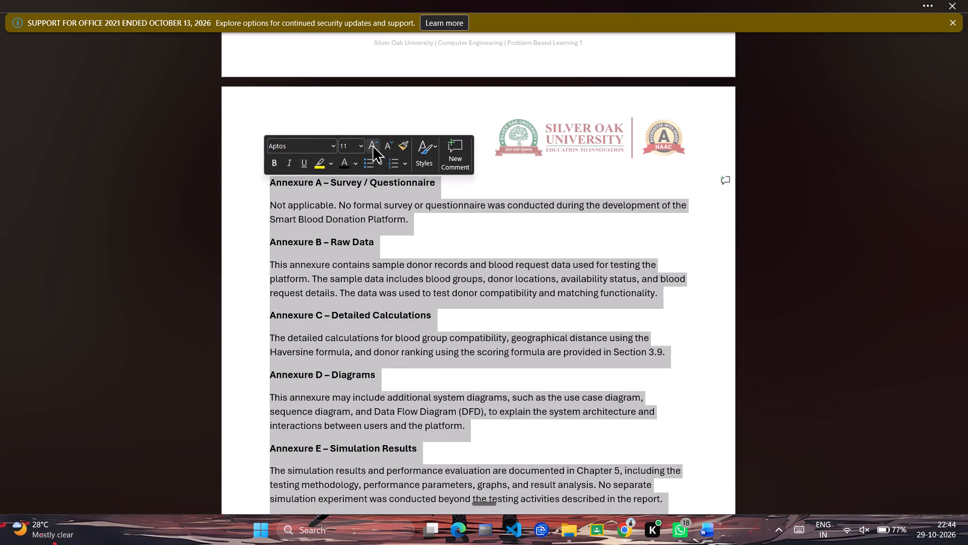
click(372, 144)
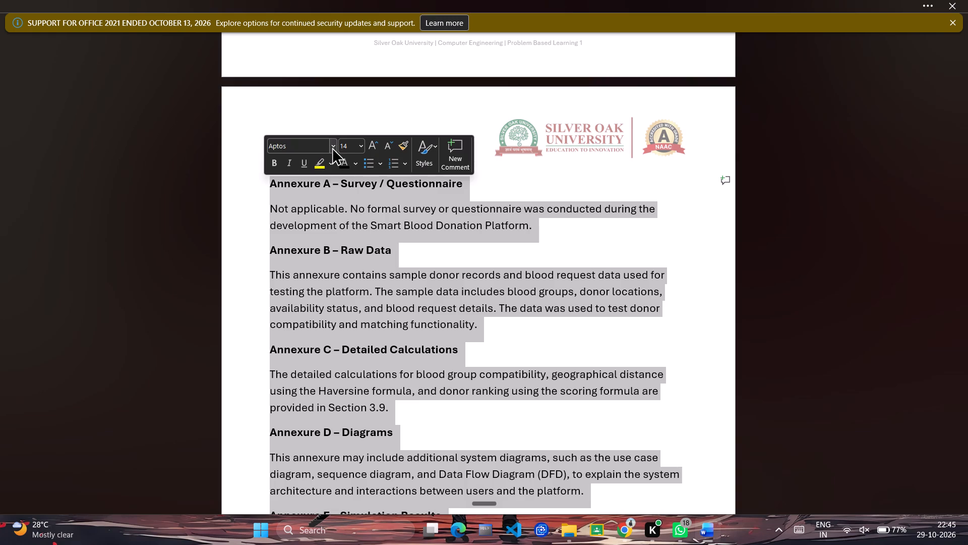
click(332, 147)
click(332, 235)
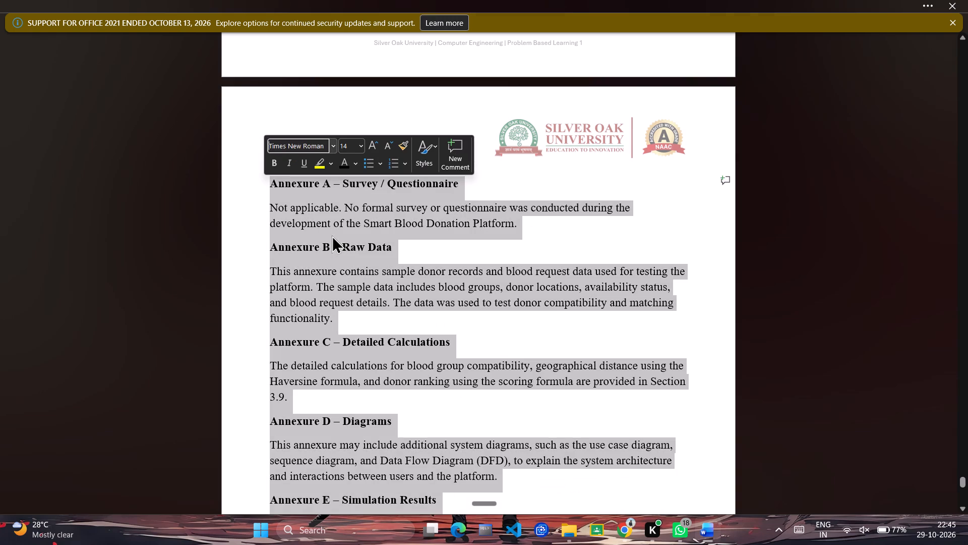
click(550, 248)
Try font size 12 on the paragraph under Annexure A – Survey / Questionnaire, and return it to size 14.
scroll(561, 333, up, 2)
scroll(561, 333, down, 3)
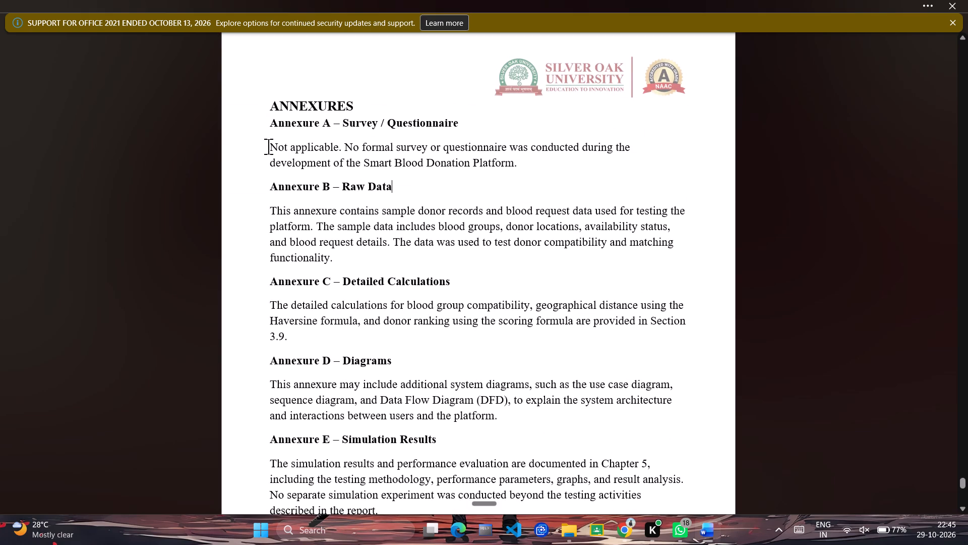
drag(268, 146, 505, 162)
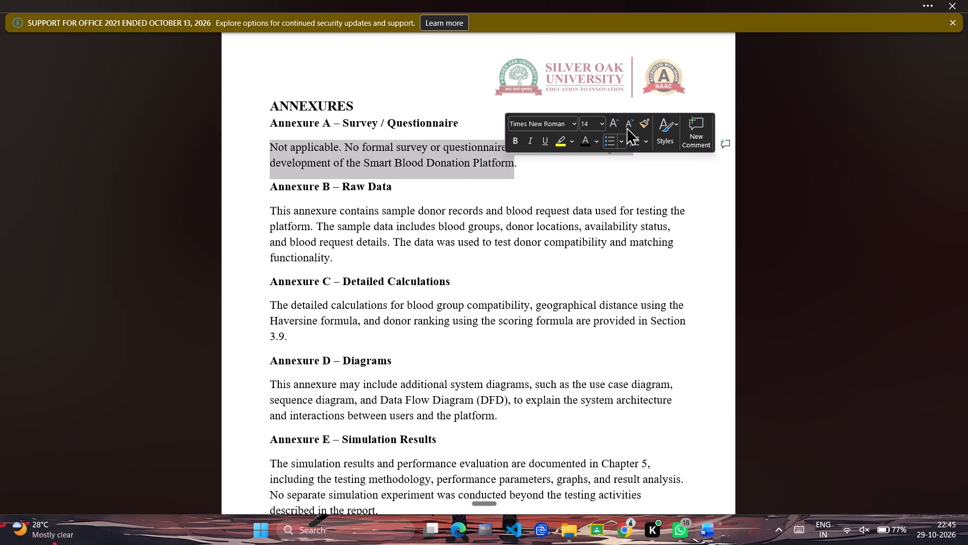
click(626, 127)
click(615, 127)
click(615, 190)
Set the description under the Frontend Developer entry in Annexure I – Individual Contribution to font size 13.
scroll(615, 260, down, 4)
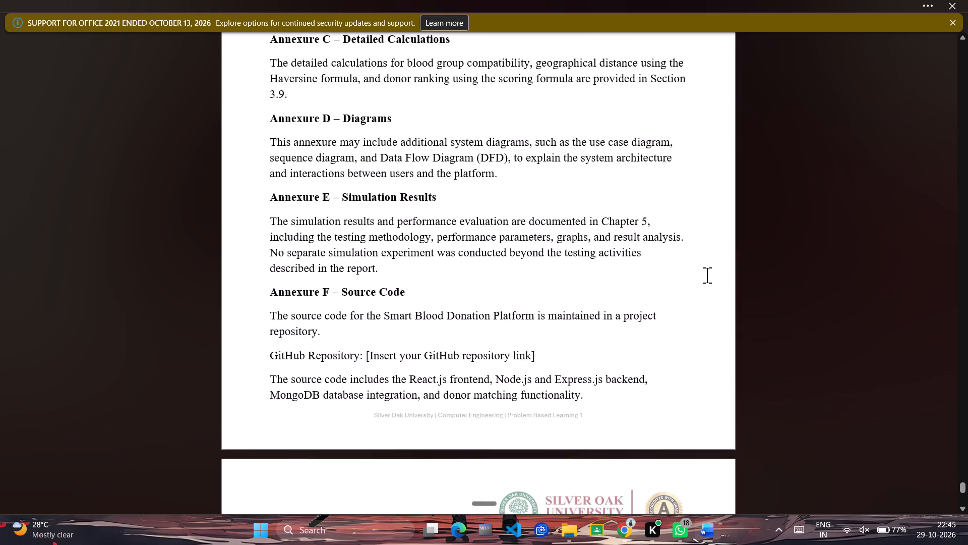
scroll(707, 275, down, 9)
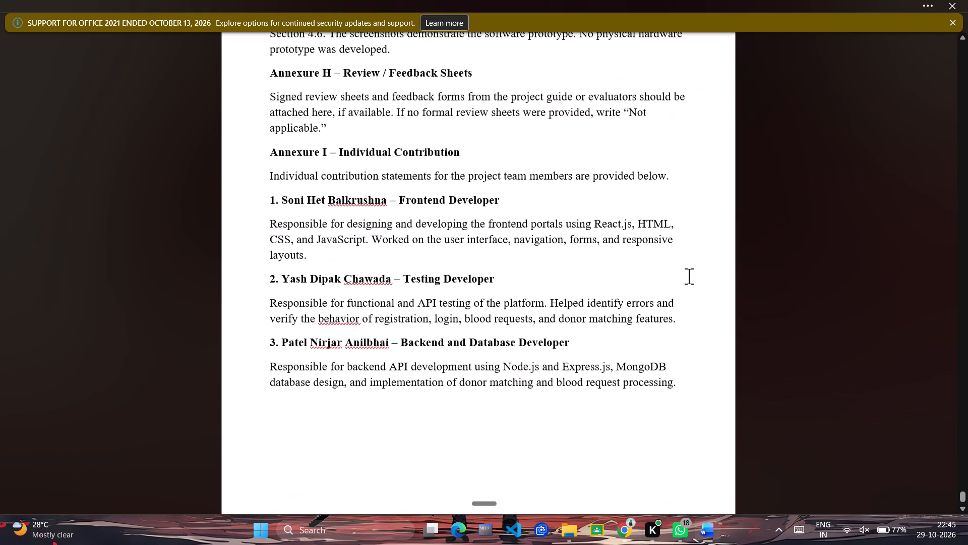
drag(270, 223, 316, 246)
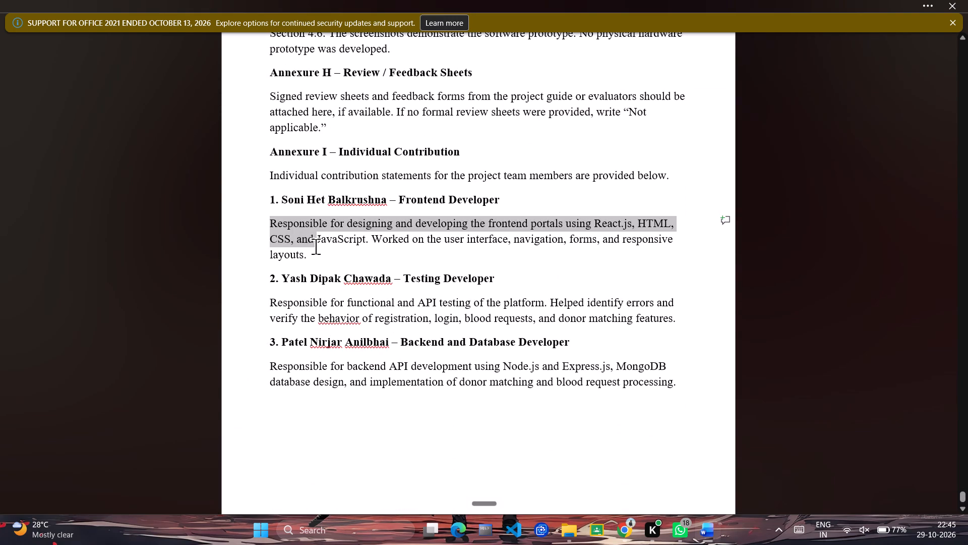
drag(316, 246, 318, 255)
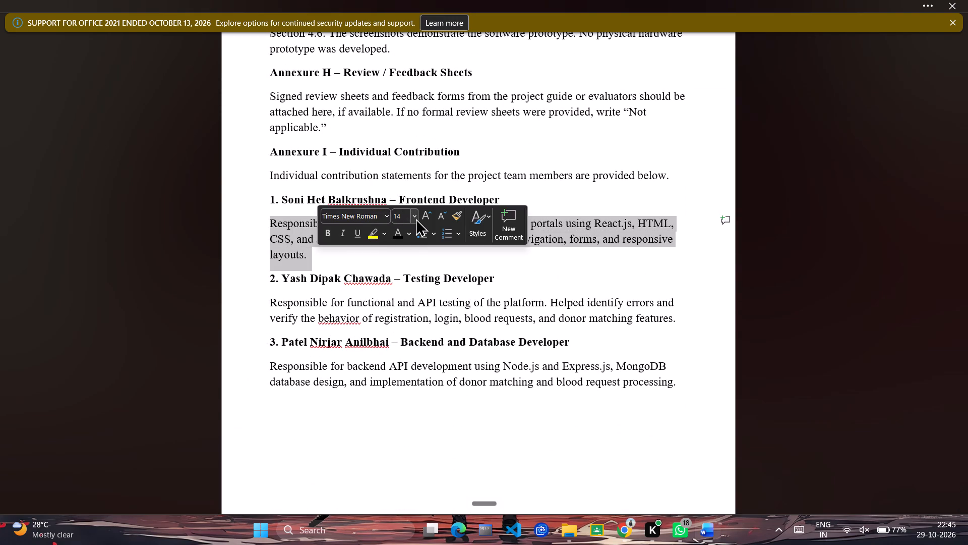
click(415, 218)
click(405, 216)
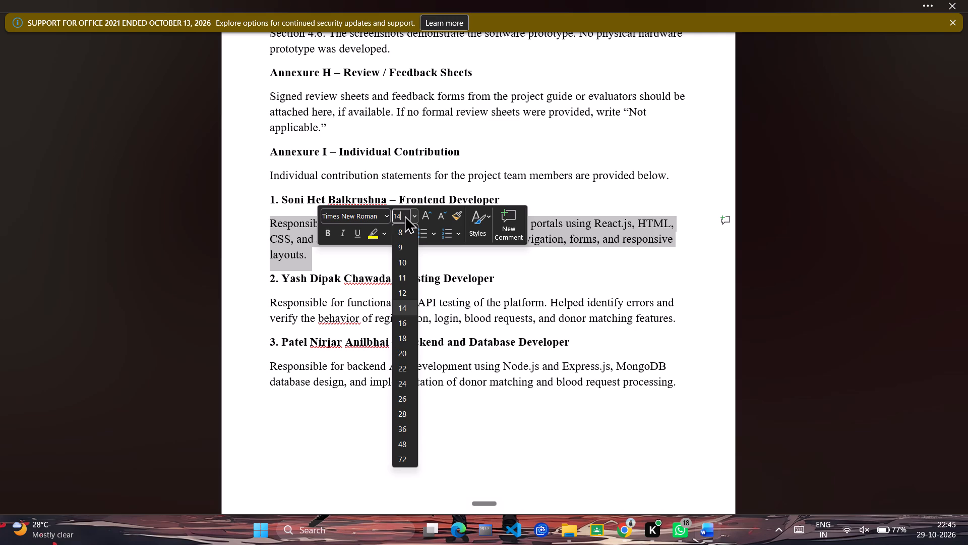
key(BackSpace)
key(3)
key(Return)
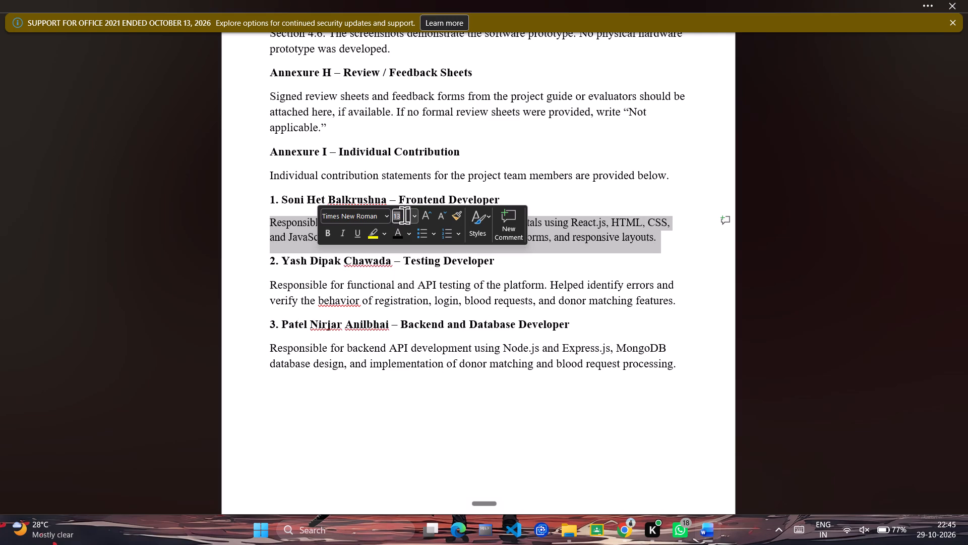
click(373, 401)
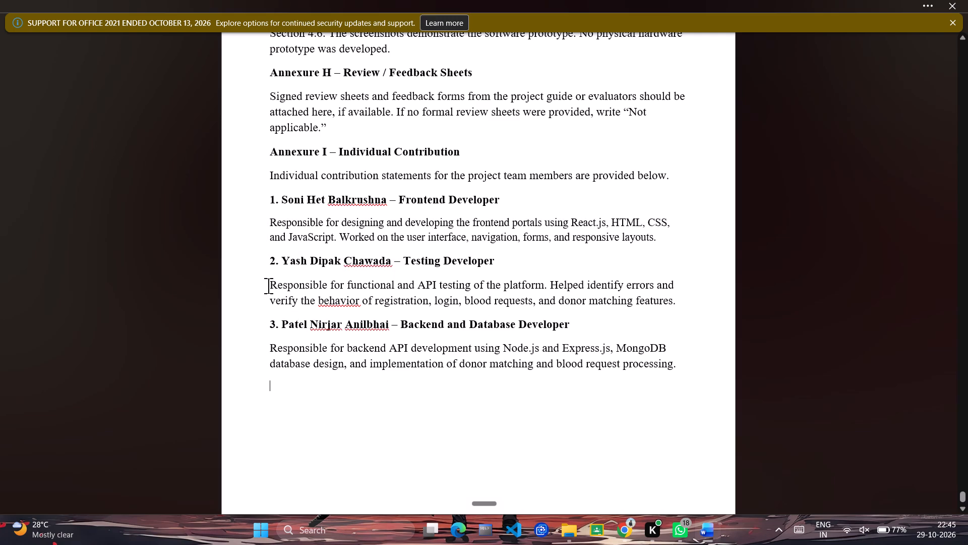
Set the description under the Testing Developer entry in Annexure I to font size 13.
drag(268, 285, 681, 297)
click(801, 258)
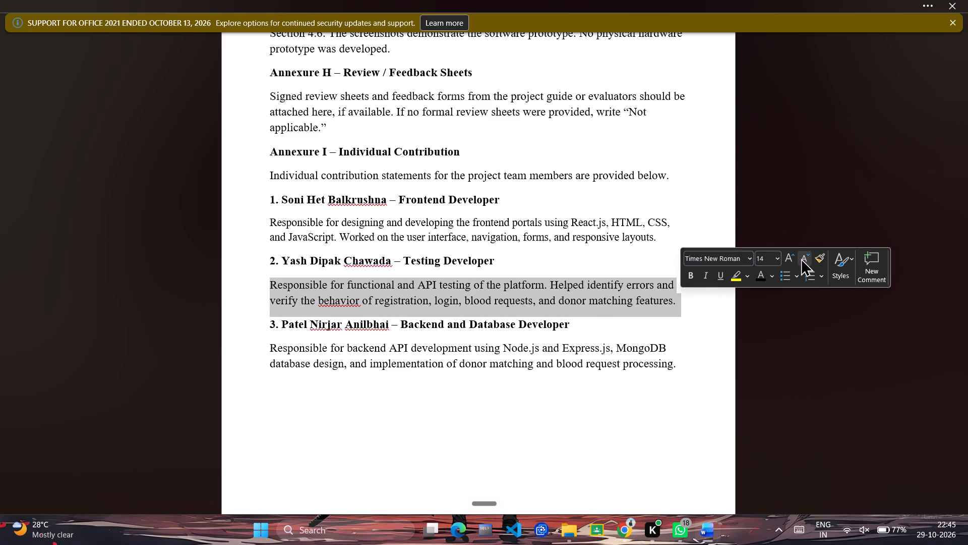
click(784, 260)
drag(769, 256, 746, 258)
key(1)
key(3)
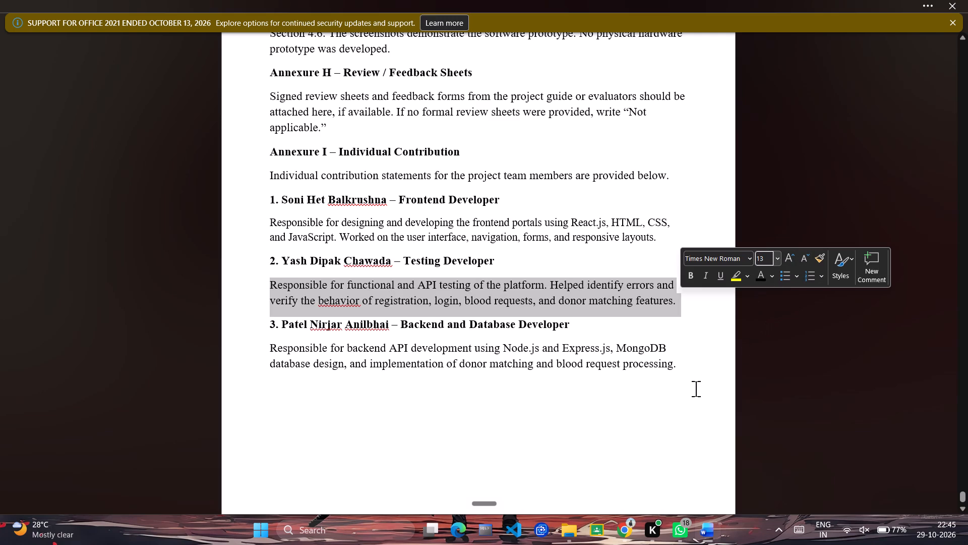
key(Return)
click(535, 442)
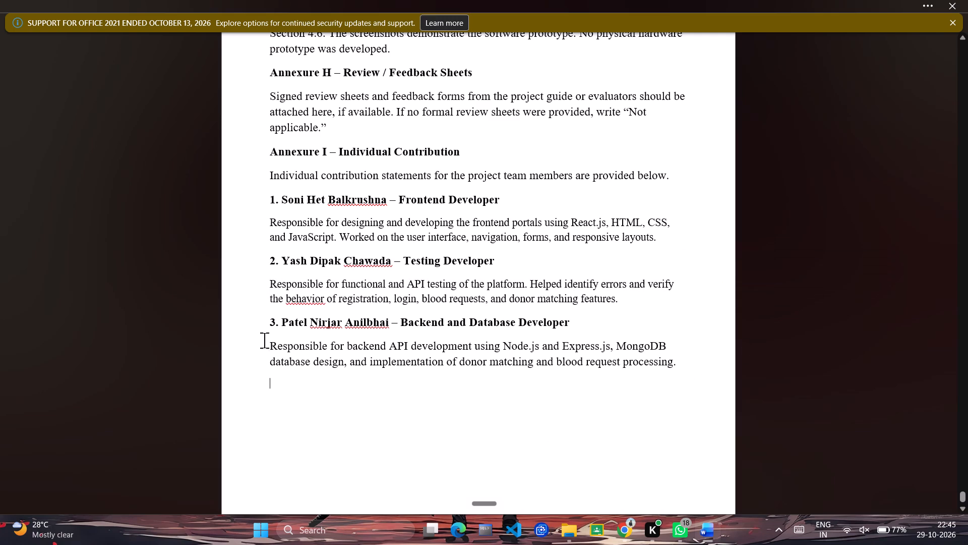
Set the description under the Backend and Database Developer entry in Annexure I to font size 13.
drag(269, 347, 701, 366)
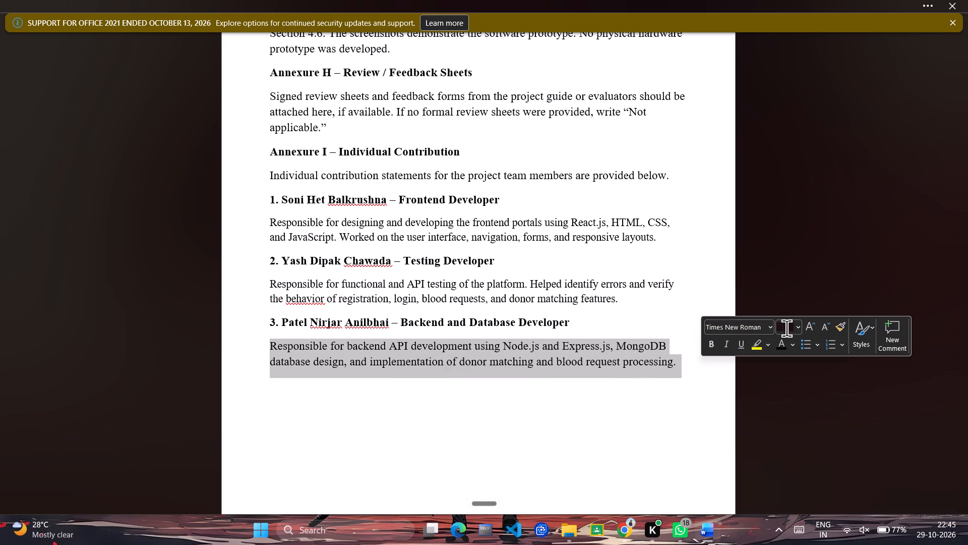
click(788, 331)
click(788, 328)
key(BackSpace)
key(3)
key(Return)
click(562, 439)
Insert a blank line between the ANNEXURES heading and the Annexure A – Survey / Questionnaire heading.
scroll(562, 439, up, 3)
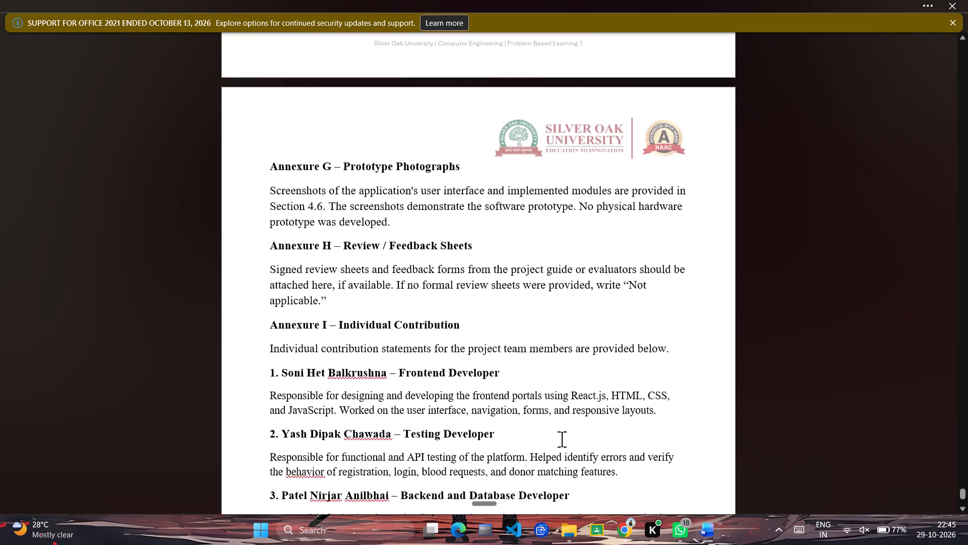
scroll(562, 439, up, 1)
scroll(562, 439, down, 2)
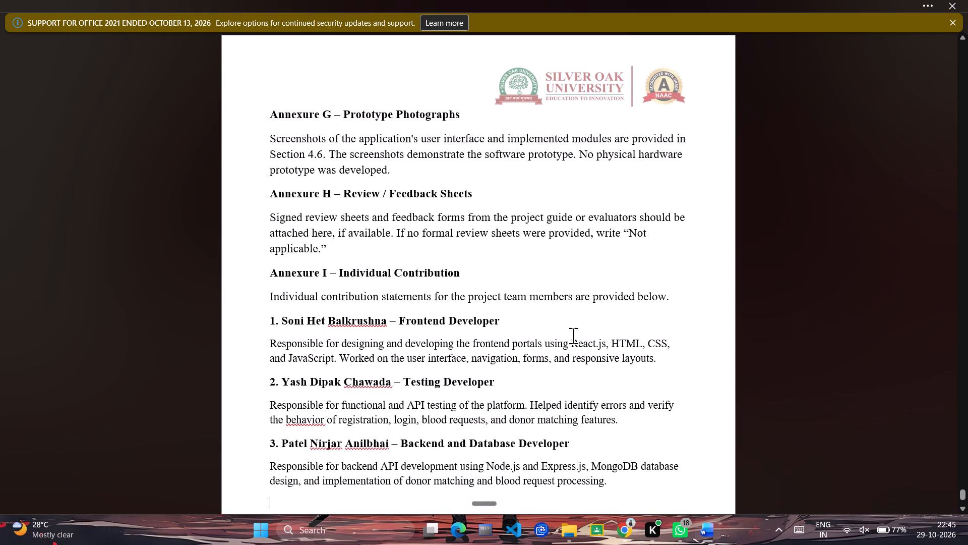
scroll(616, 247, up, 3)
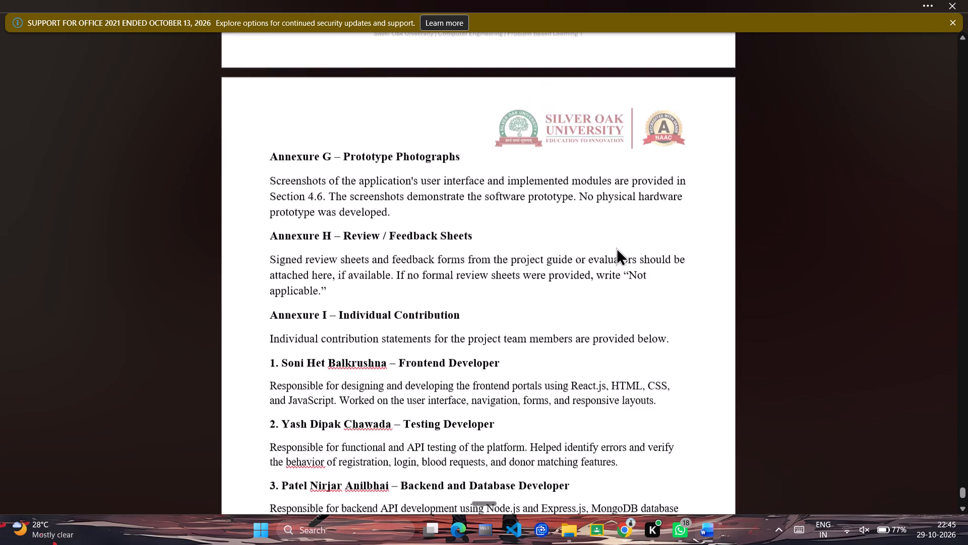
scroll(616, 247, up, 12)
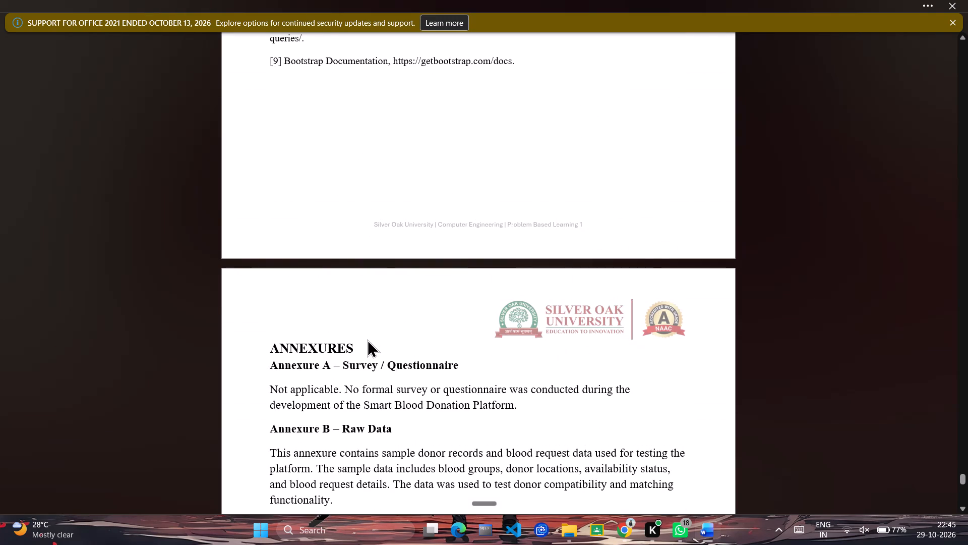
click(367, 345)
key(Return)
Review the whole report from the annexures back through the chapters, table of contents and declaration to the cover page.
scroll(429, 380, down, 2)
scroll(609, 382, down, 4)
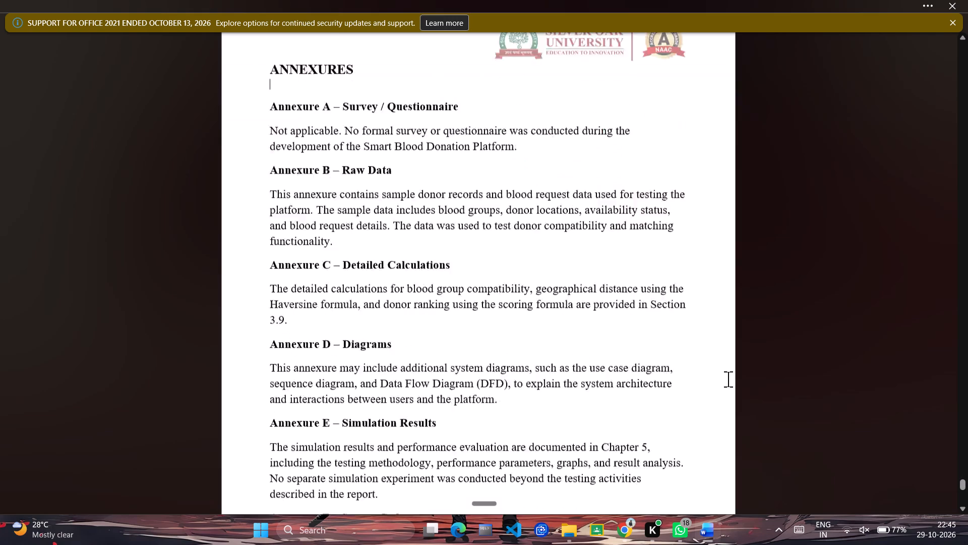
scroll(714, 366, up, 8)
scroll(704, 373, up, 20)
scroll(704, 373, up, 8)
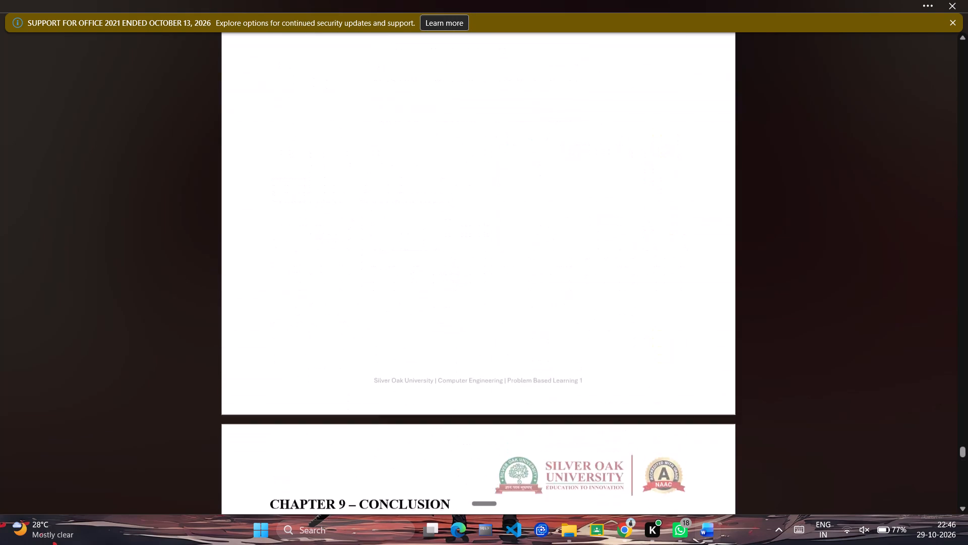
scroll(704, 373, up, 20)
scroll(704, 373, up, 20)
scroll(704, 373, up, 2)
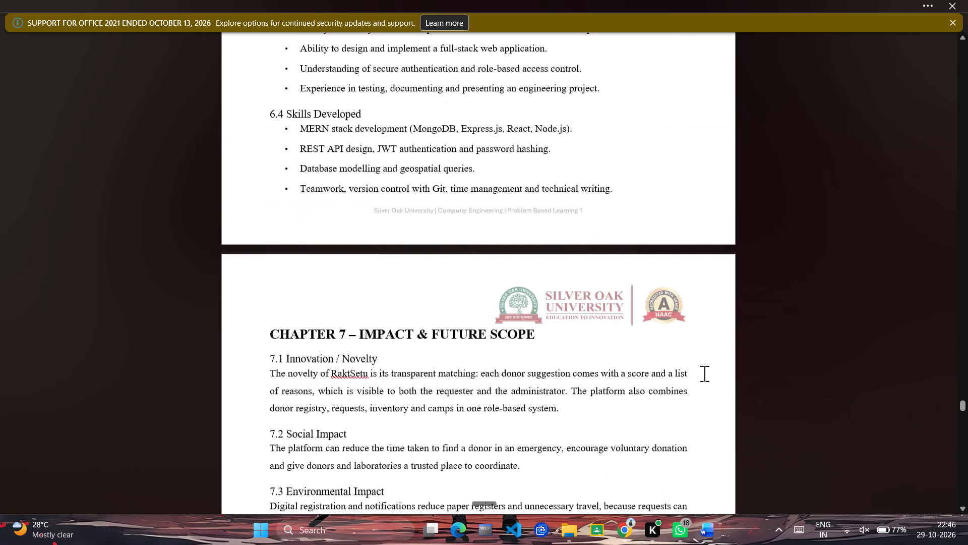
scroll(704, 373, up, 20)
scroll(704, 373, up, 18)
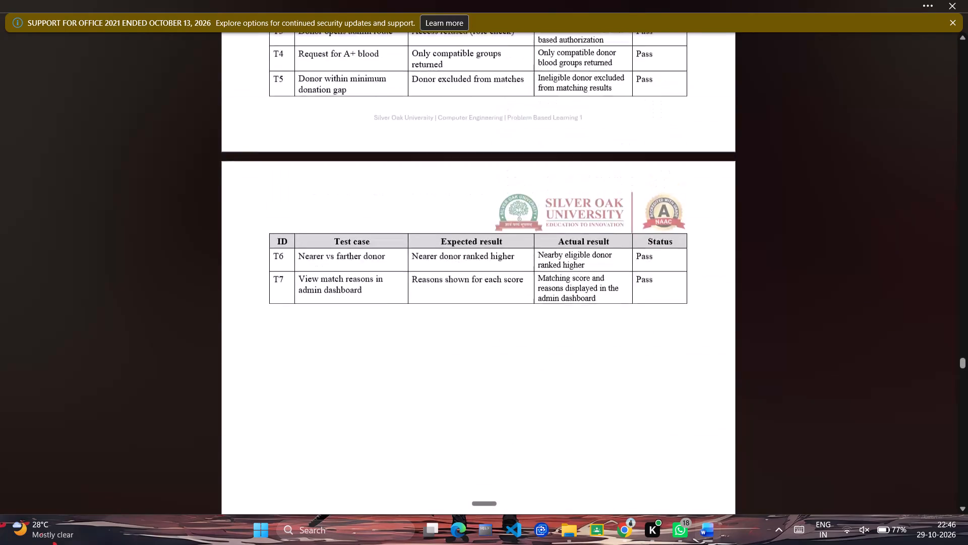
scroll(704, 373, up, 6)
scroll(704, 373, down, 3)
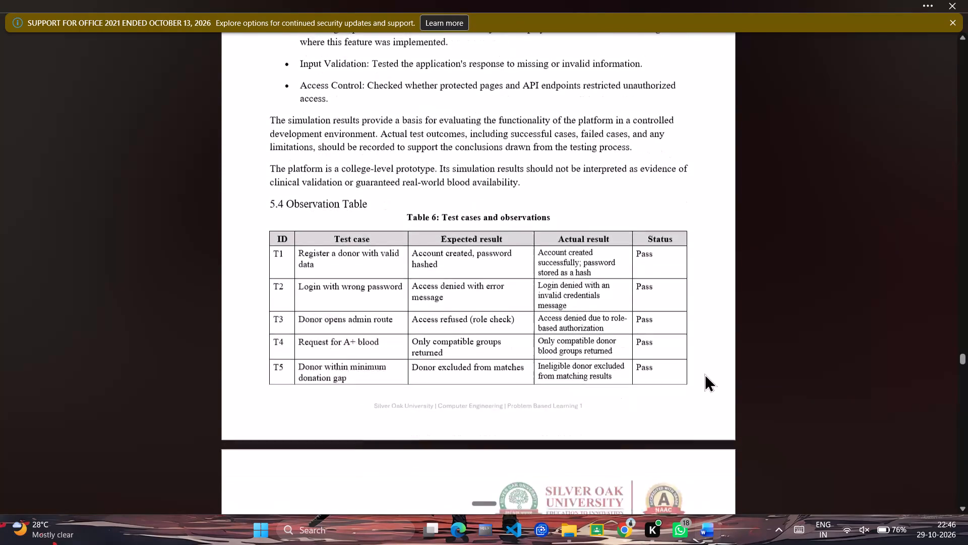
scroll(704, 373, down, 2)
scroll(704, 373, up, 10)
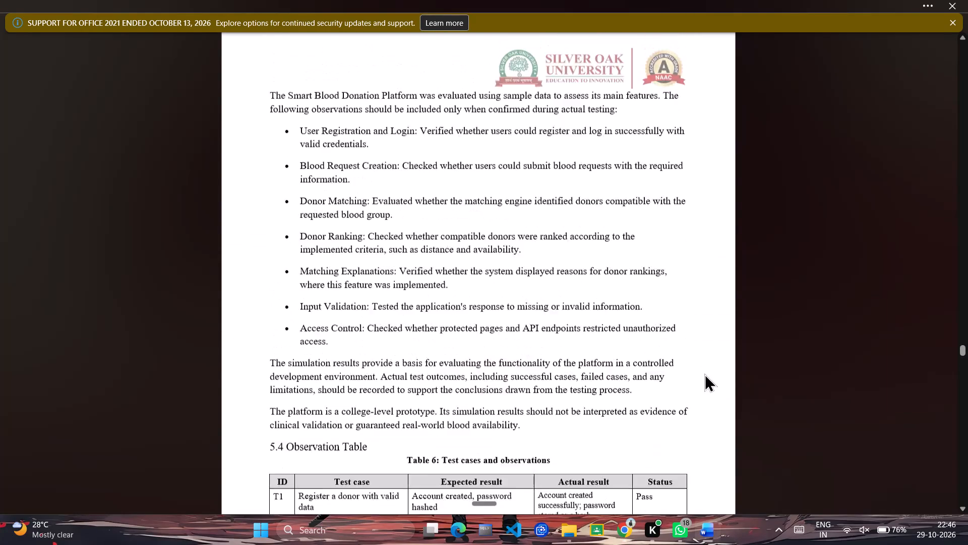
scroll(704, 373, up, 20)
scroll(704, 373, up, 15)
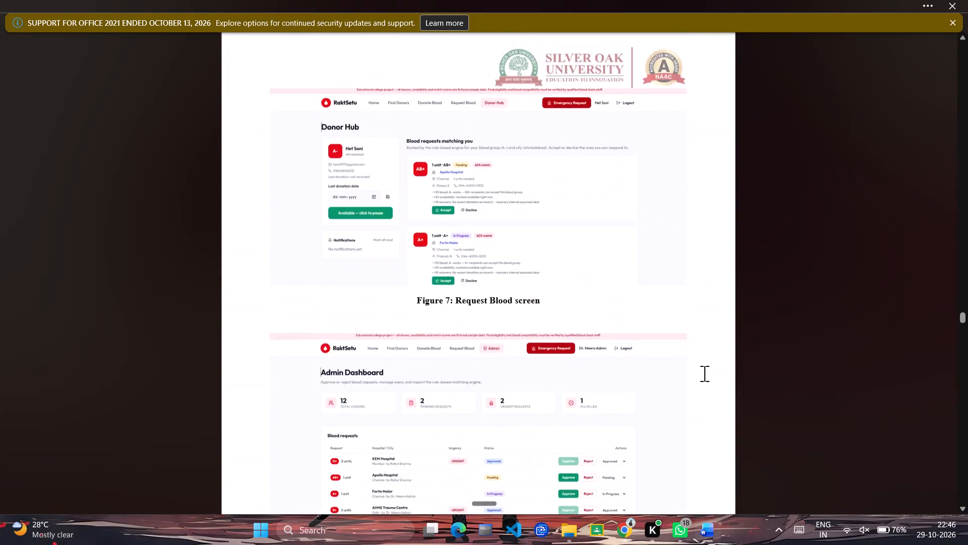
scroll(704, 373, up, 20)
scroll(704, 373, up, 14)
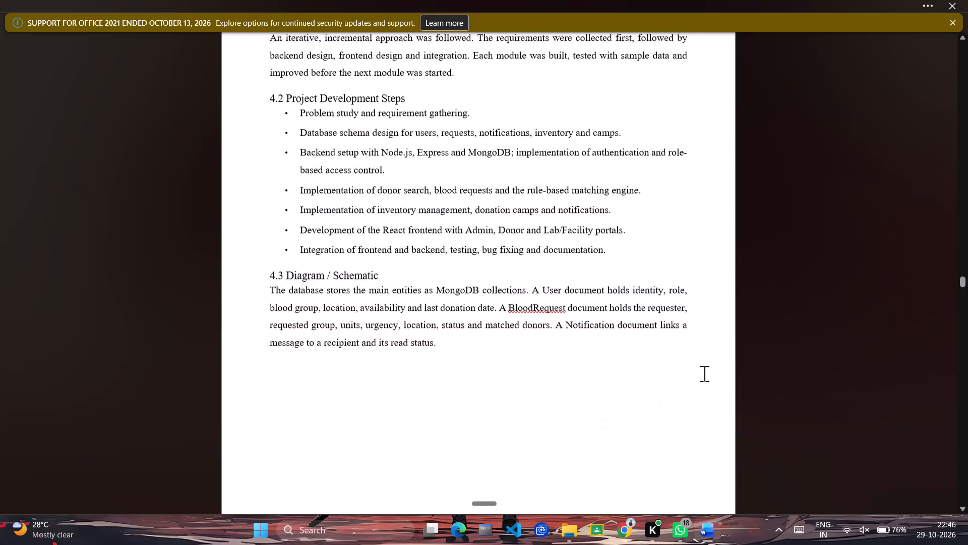
scroll(704, 373, up, 20)
scroll(704, 373, up, 5)
scroll(704, 373, down, 5)
scroll(704, 373, up, 2)
scroll(704, 373, down, 3)
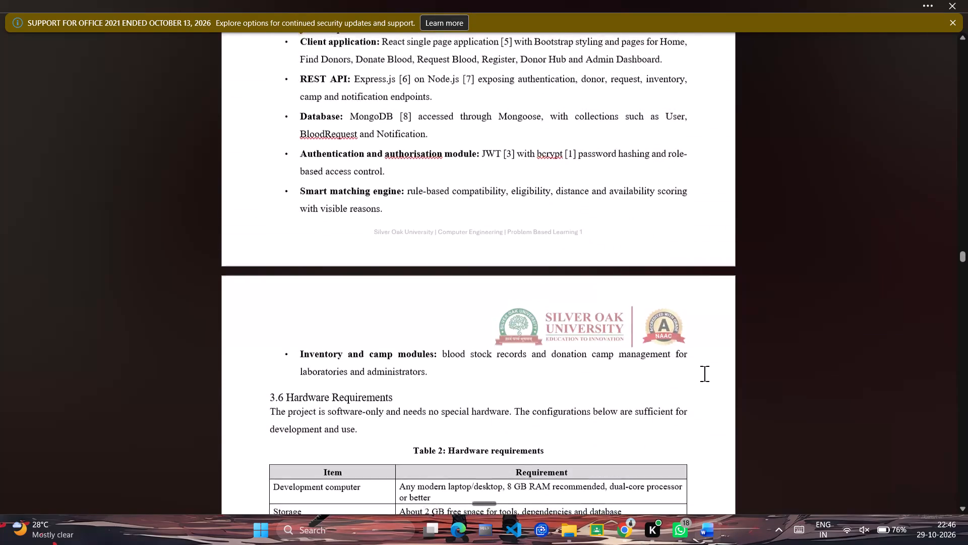
scroll(704, 373, down, 2)
scroll(704, 373, up, 6)
scroll(704, 373, up, 20)
scroll(704, 373, up, 10)
scroll(704, 373, down, 1)
scroll(704, 373, up, 4)
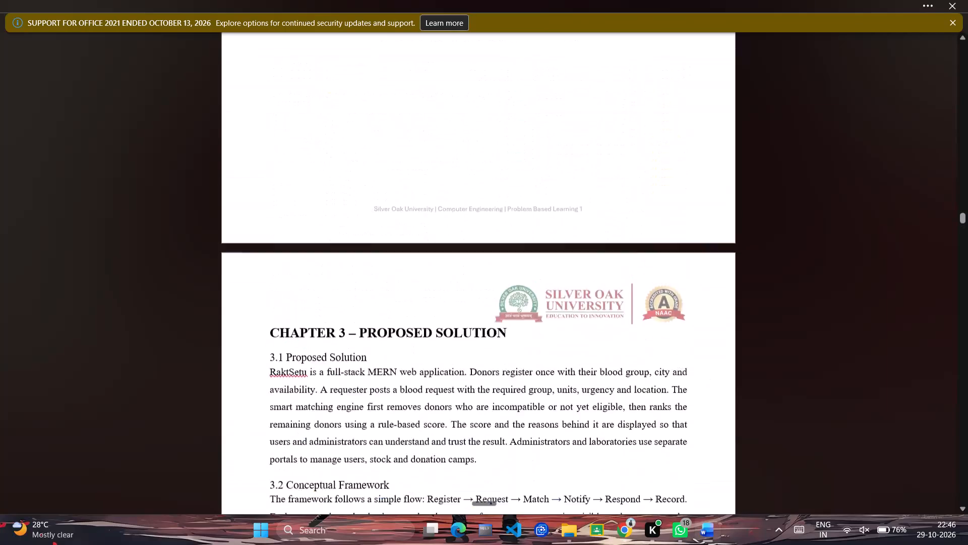
scroll(704, 373, up, 20)
scroll(704, 373, up, 9)
scroll(704, 373, down, 1)
scroll(704, 373, up, 14)
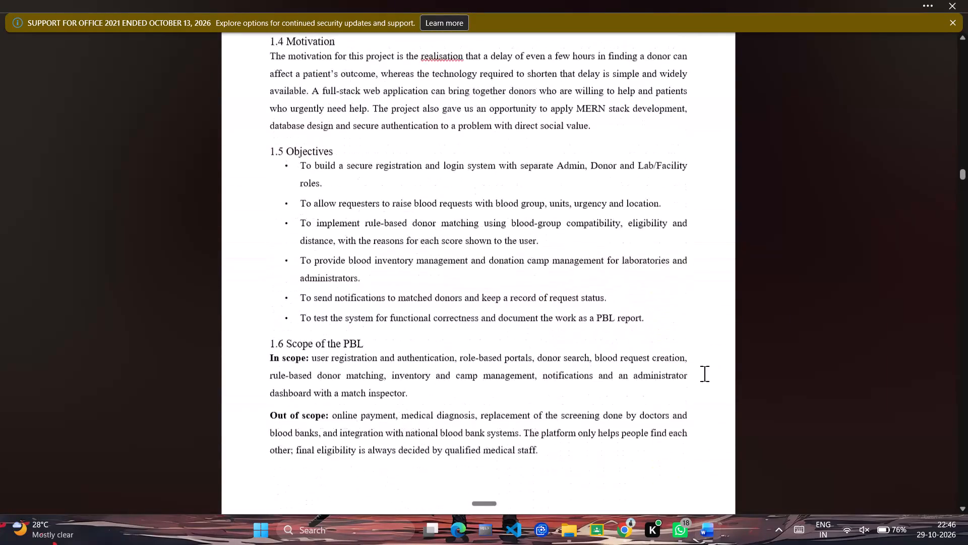
scroll(704, 373, up, 19)
scroll(670, 399, down, 1)
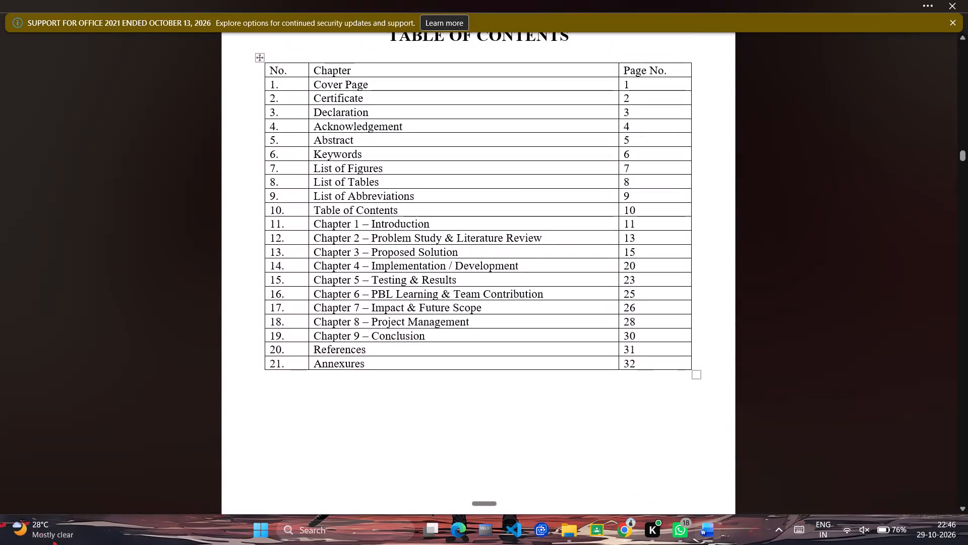
middle_drag(679, 434, 674, 345)
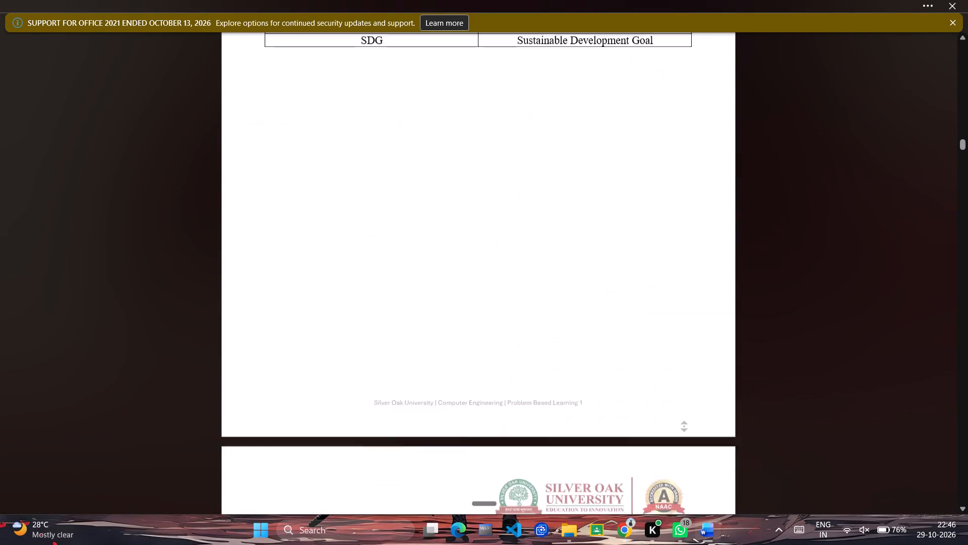
middle_drag(674, 345, 674, 333)
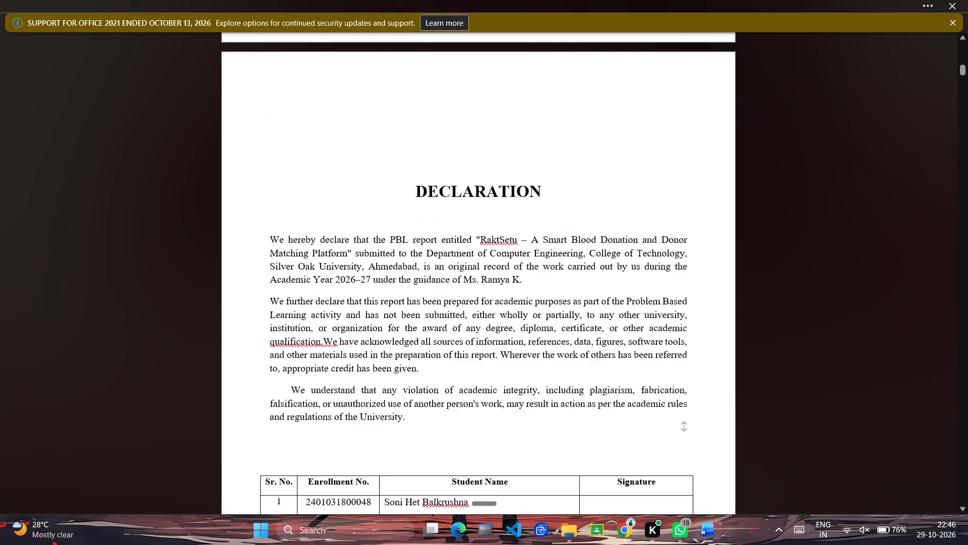
middle_drag(674, 333, 674, 332)
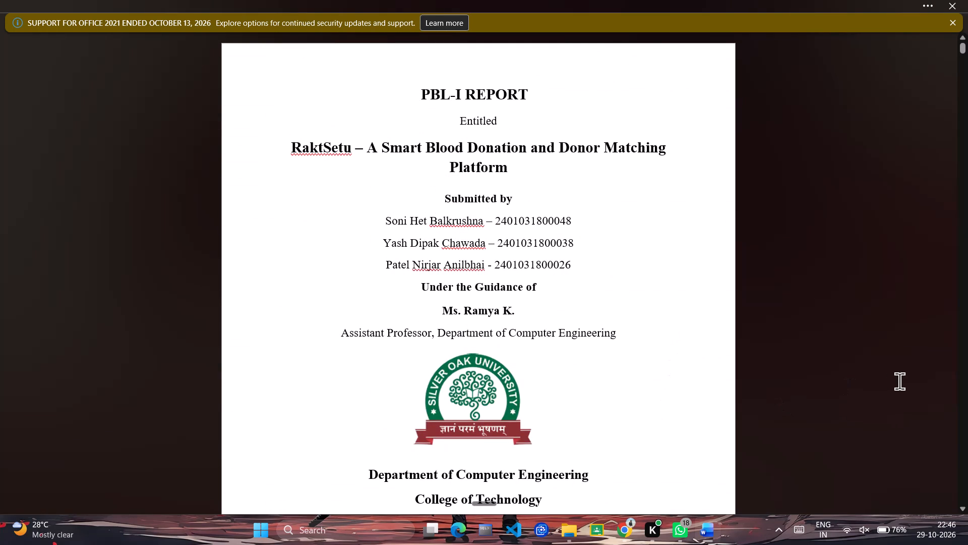
click(899, 381)
Save the PBL.docx report.
click(285, 3)
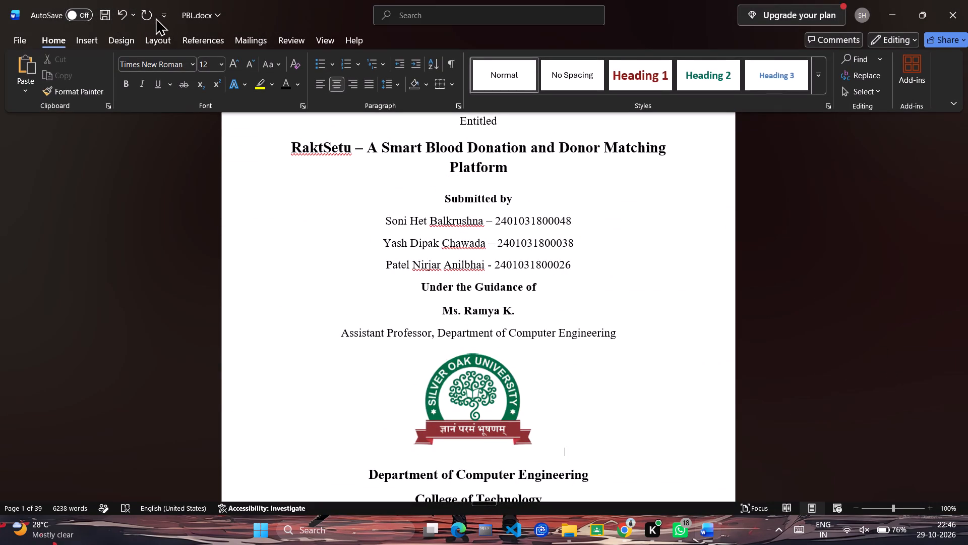
click(99, 15)
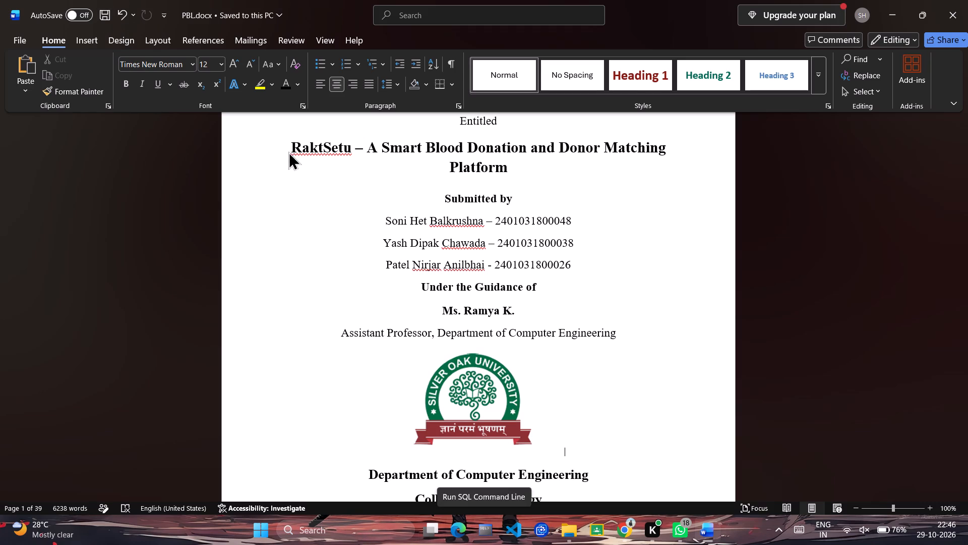
Upload a copy of PBL.docx to OneDrive - Personal.
click(266, 10)
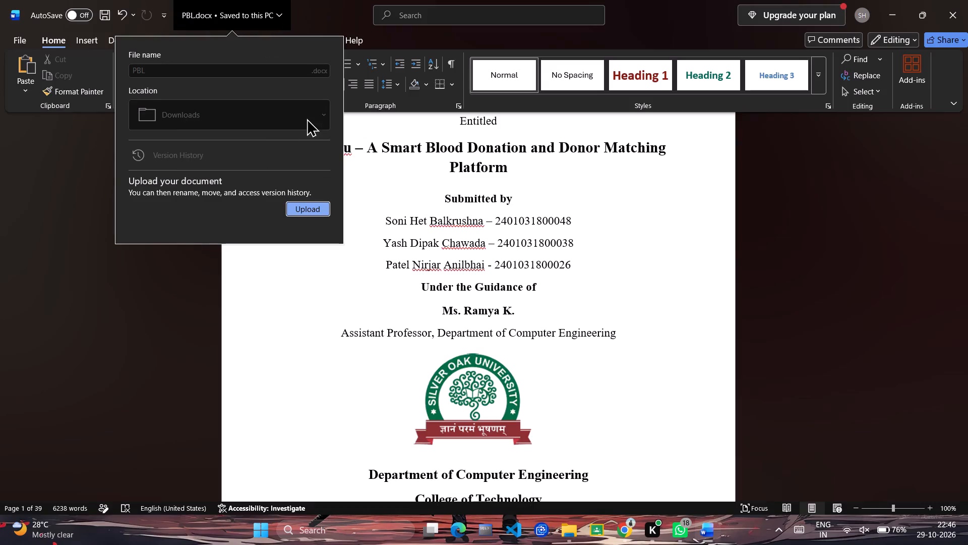
click(307, 118)
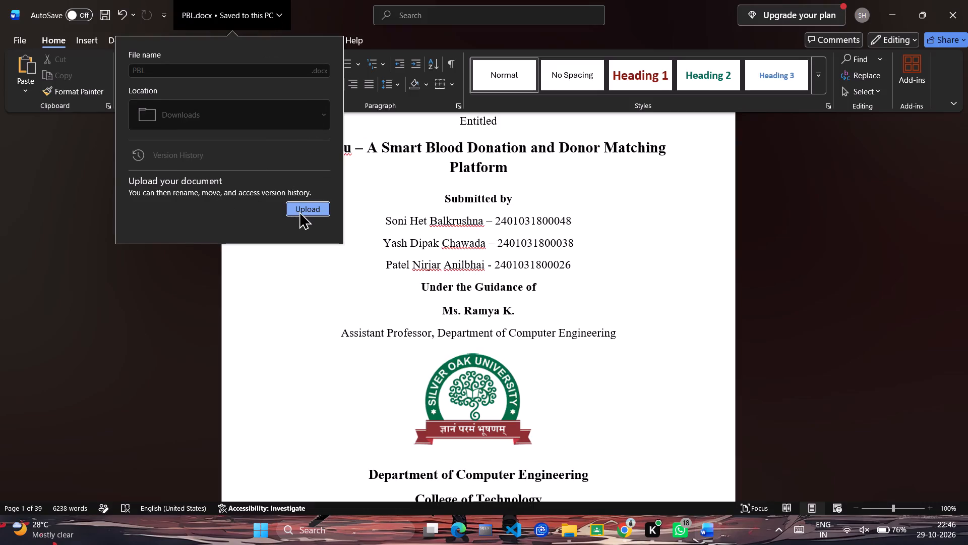
click(299, 211)
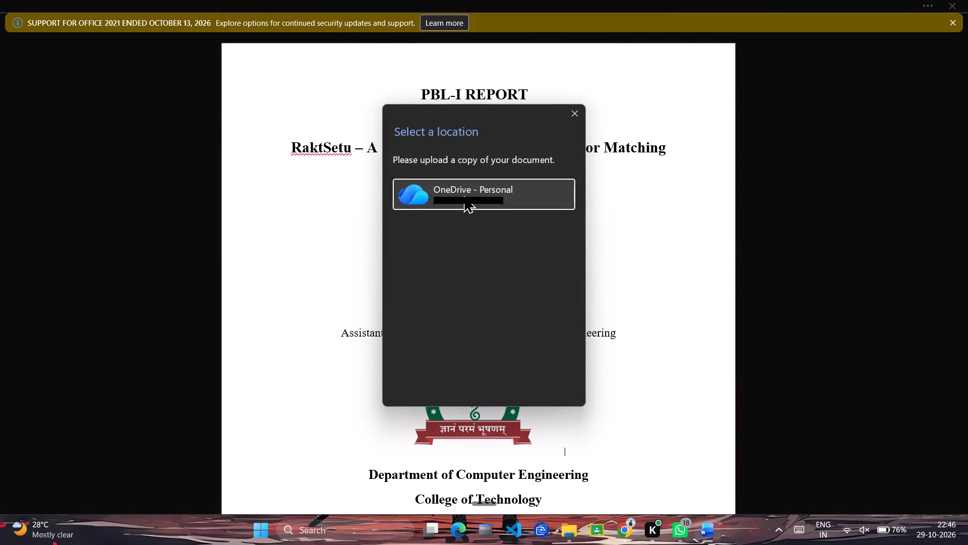
click(463, 193)
click(468, 199)
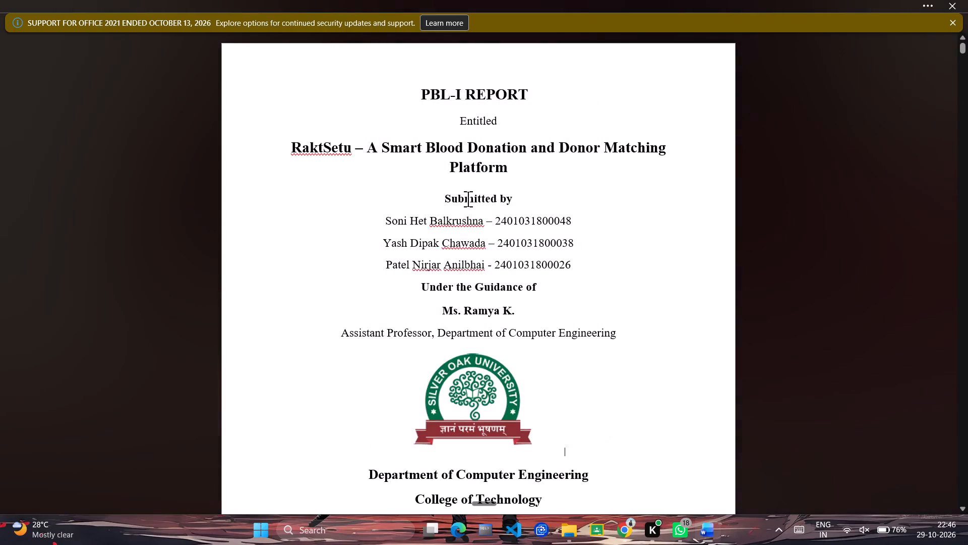
Open the location chooser for the OneDrive copy of PBL.docx and view the available folders.
click(131, 4)
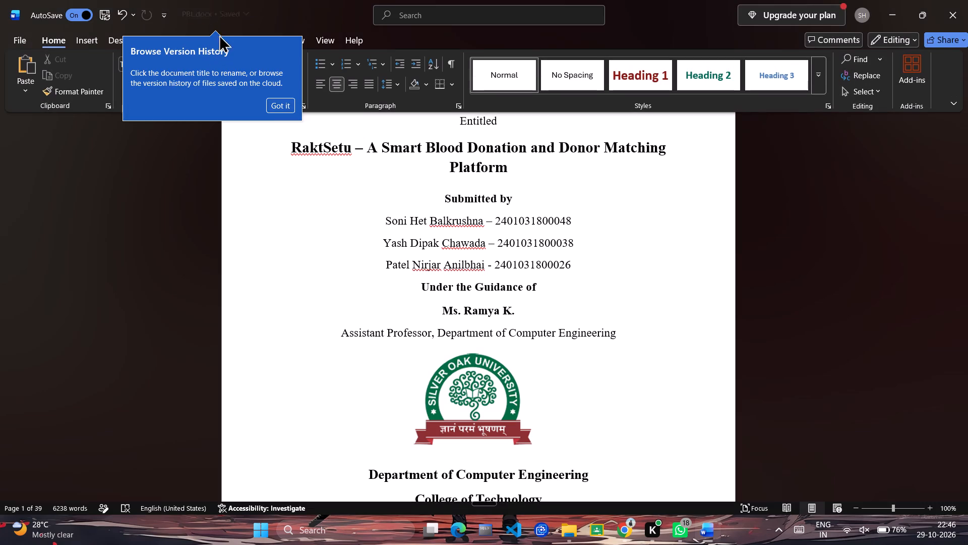
click(273, 101)
click(244, 14)
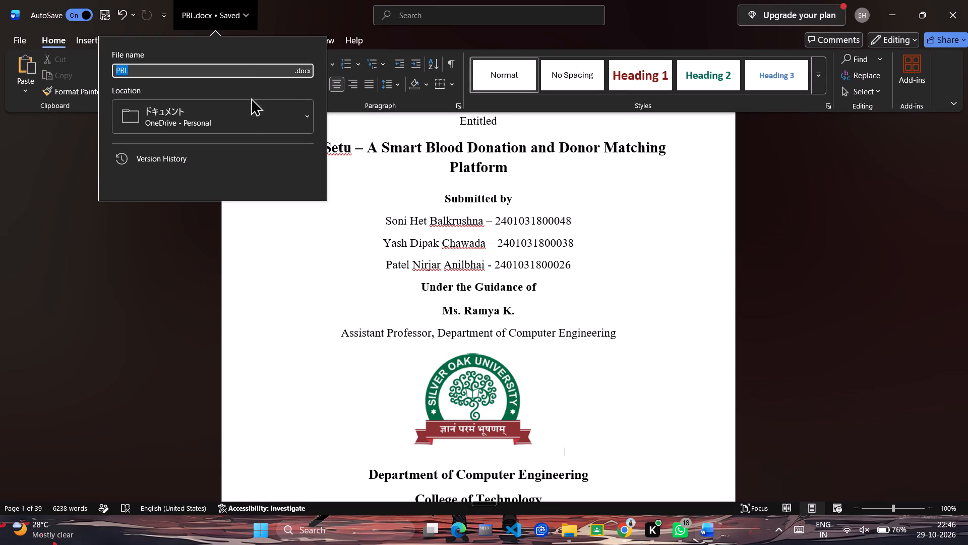
click(266, 117)
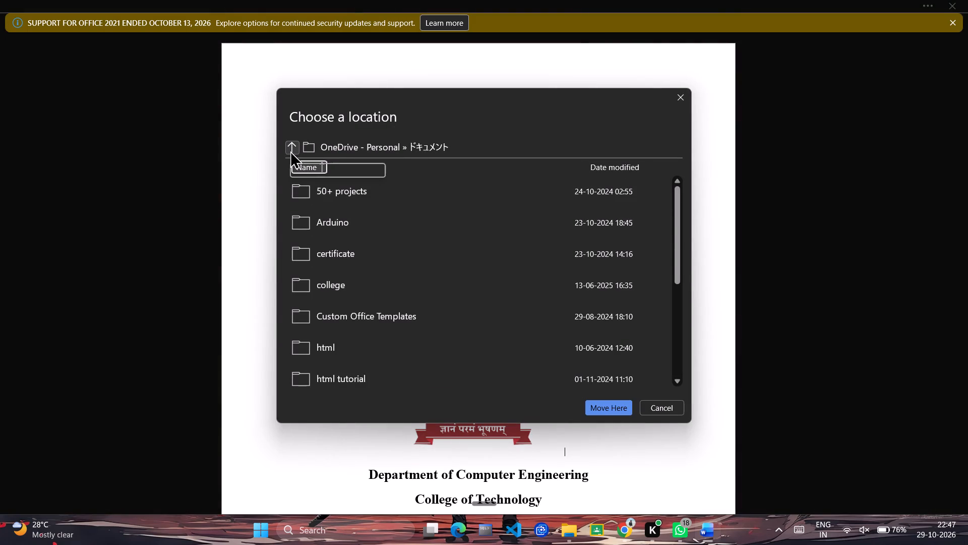
key(alt+Tab)
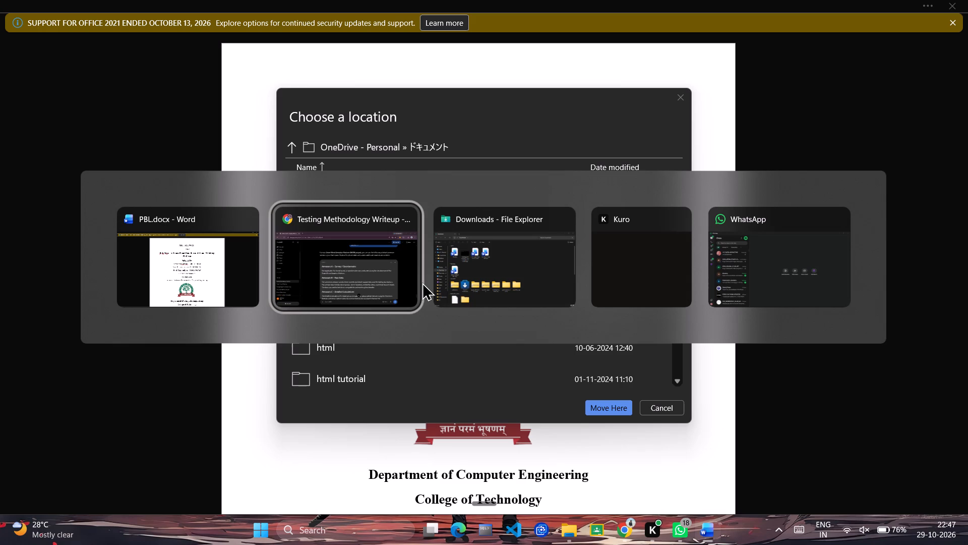
key(alt+Tab)
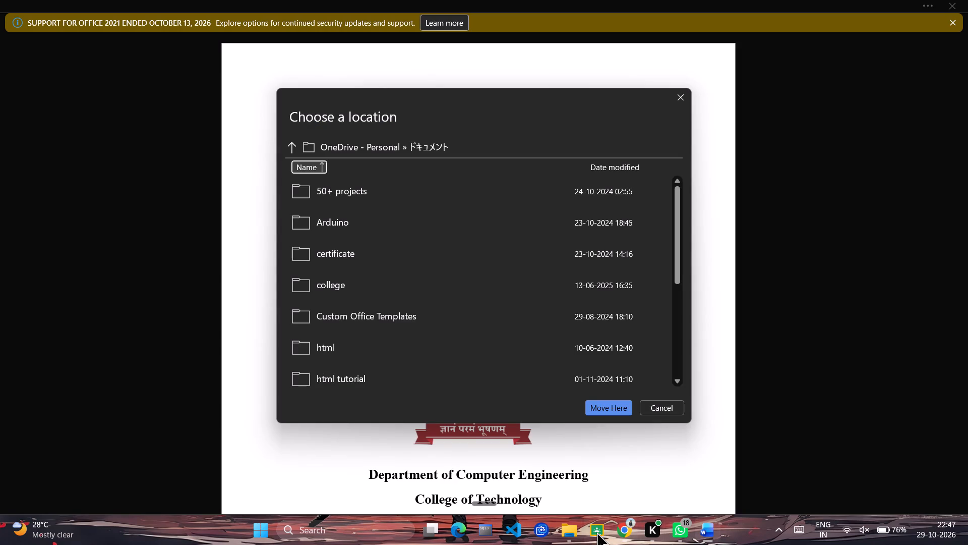
Switch to File Explorer and show the Downloads folder containing PBL.docx in details view.
click(560, 526)
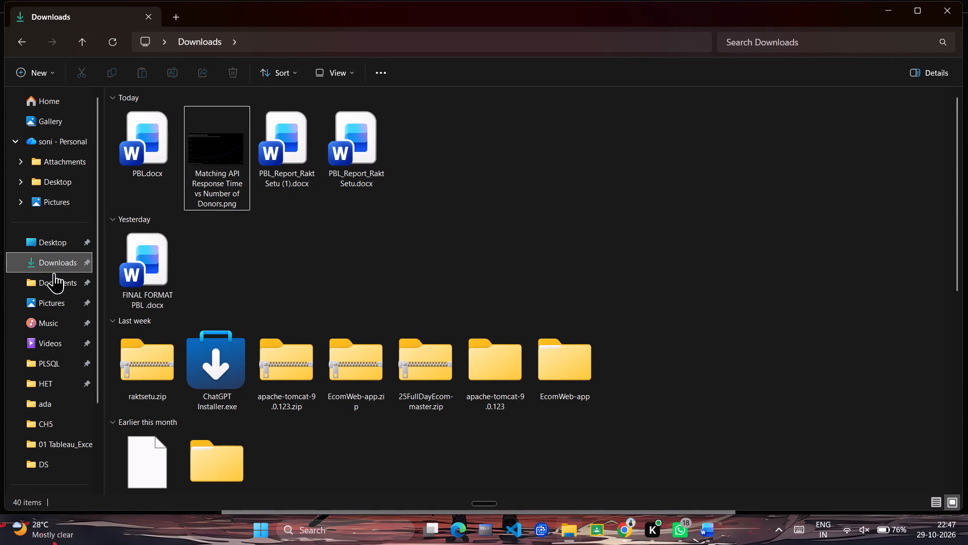
click(58, 244)
click(56, 259)
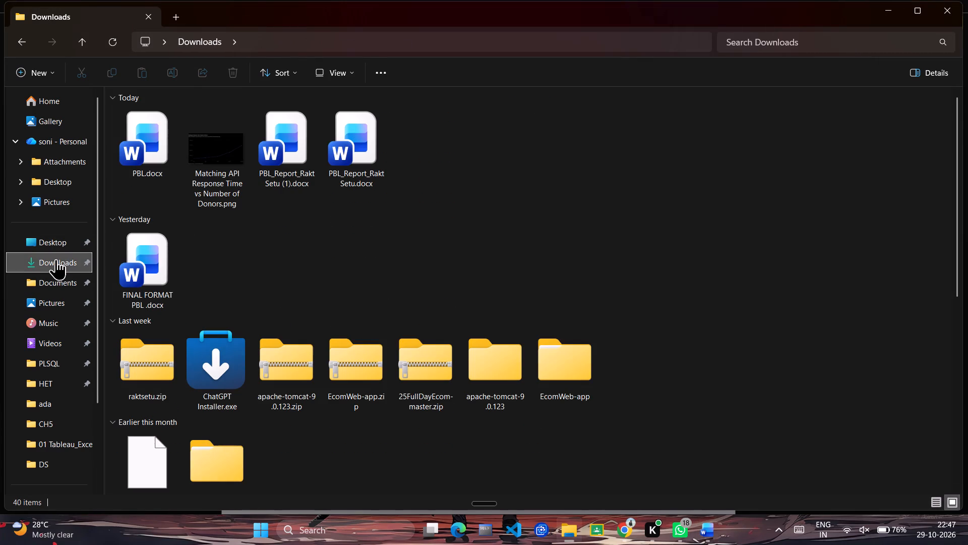
right_click(149, 124)
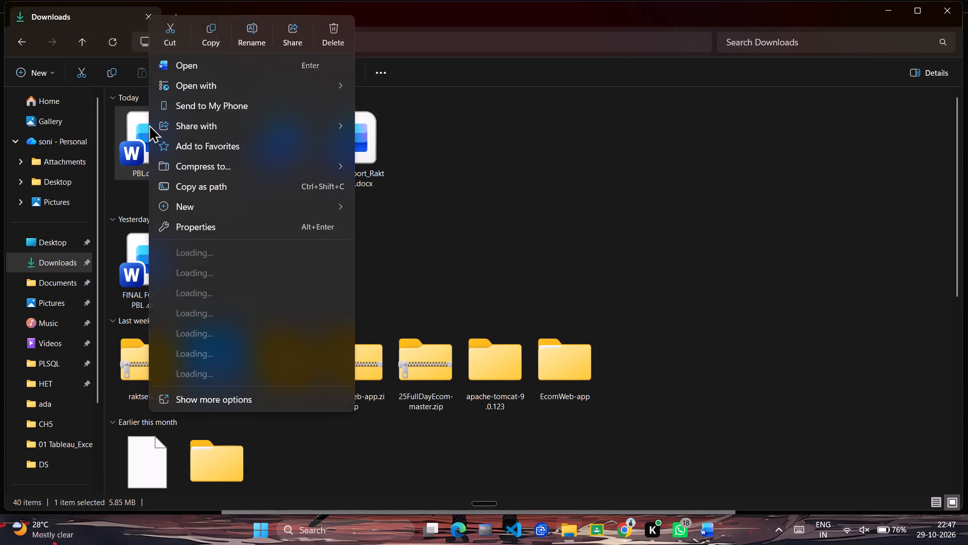
click(445, 285)
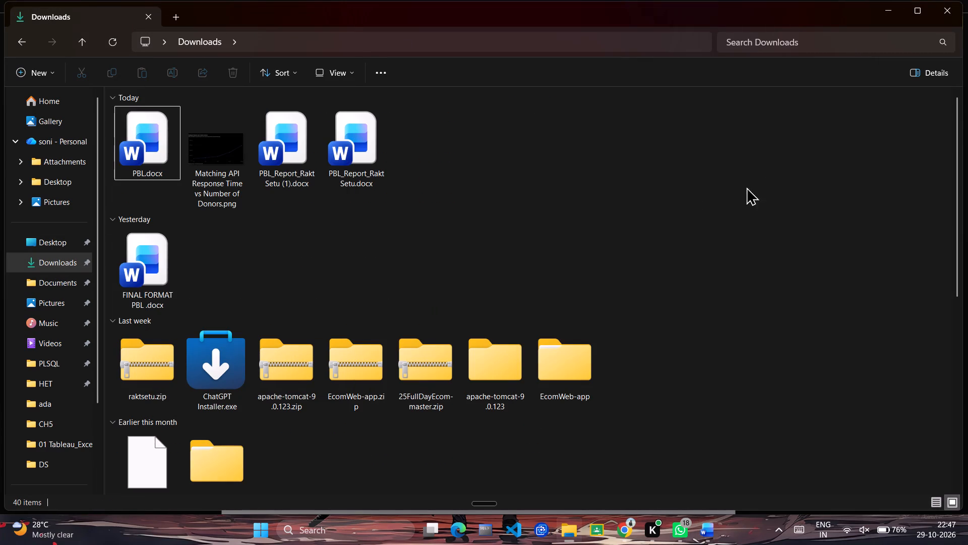
click(929, 508)
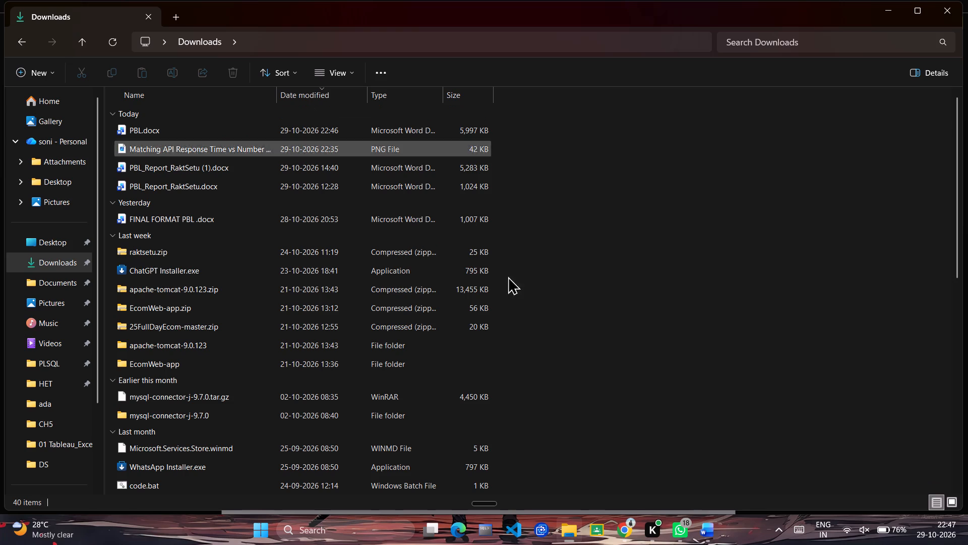
In Chrome, search the web for docx to pdf in a new tab and open iLovePDF's Word to PDF converter.
click(628, 529)
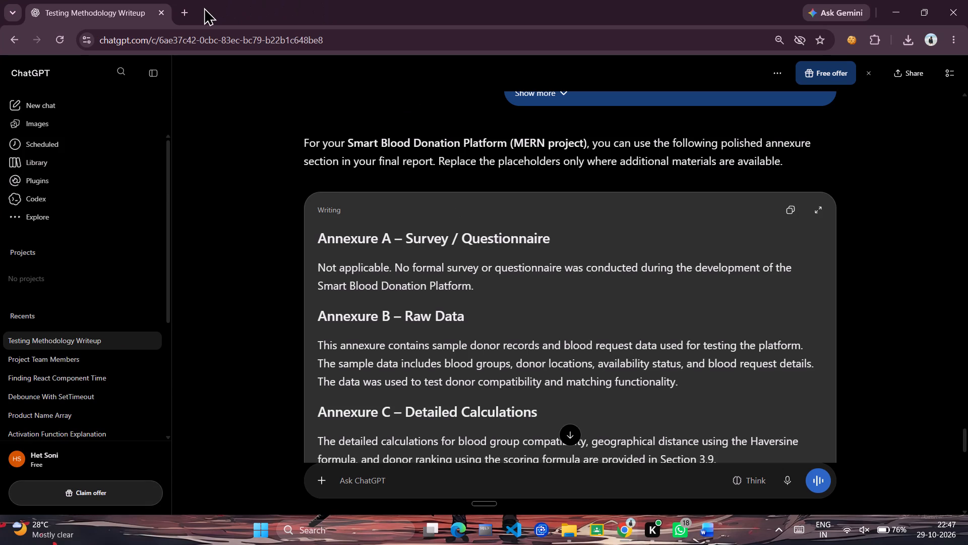
click(183, 7)
text(docx to)
key(space)
key(Return)
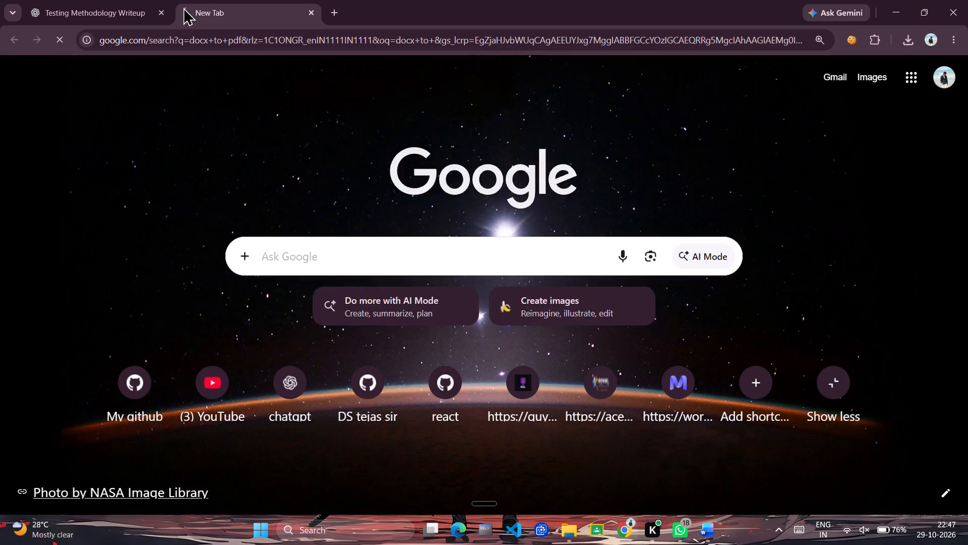
click(206, 195)
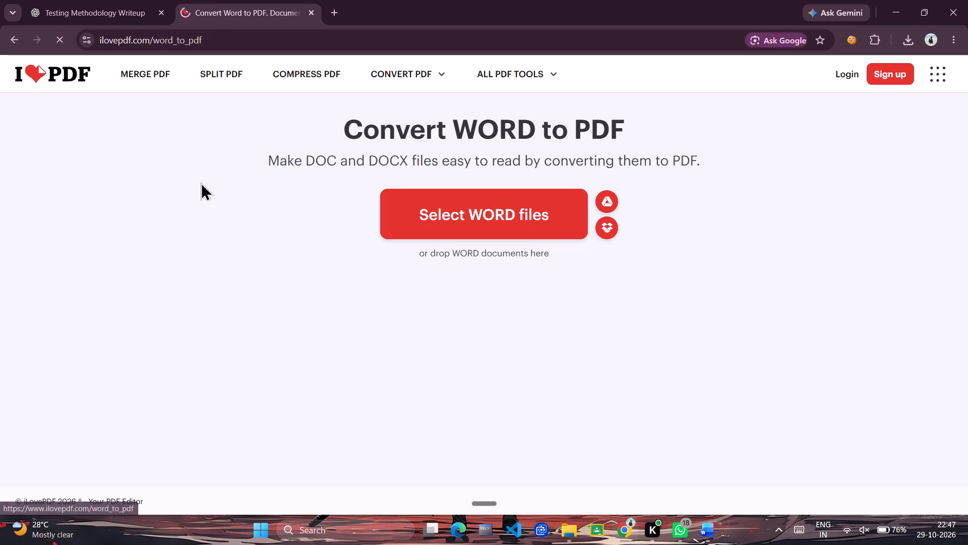
Select PBL.docx from the Downloads folder and convert it to PDF.
click(427, 211)
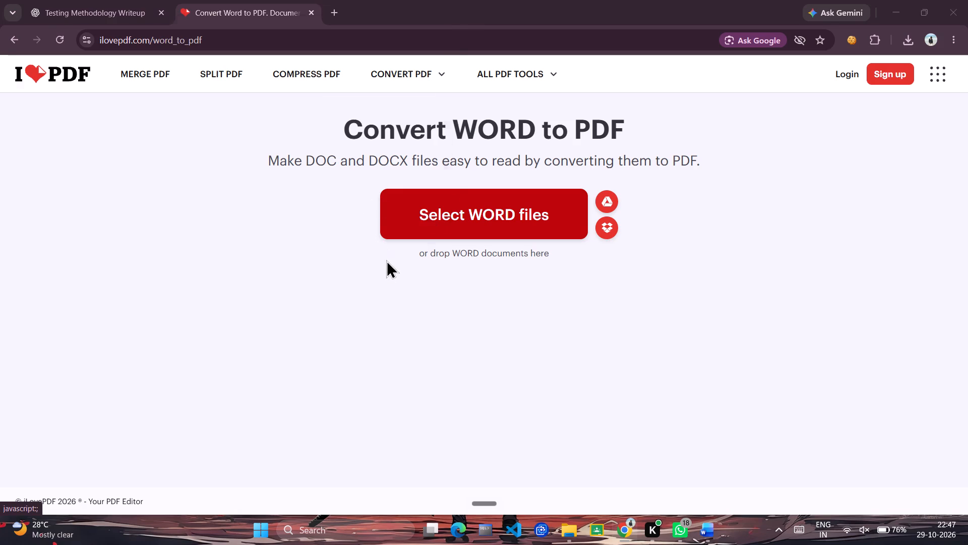
click(139, 112)
click(378, 226)
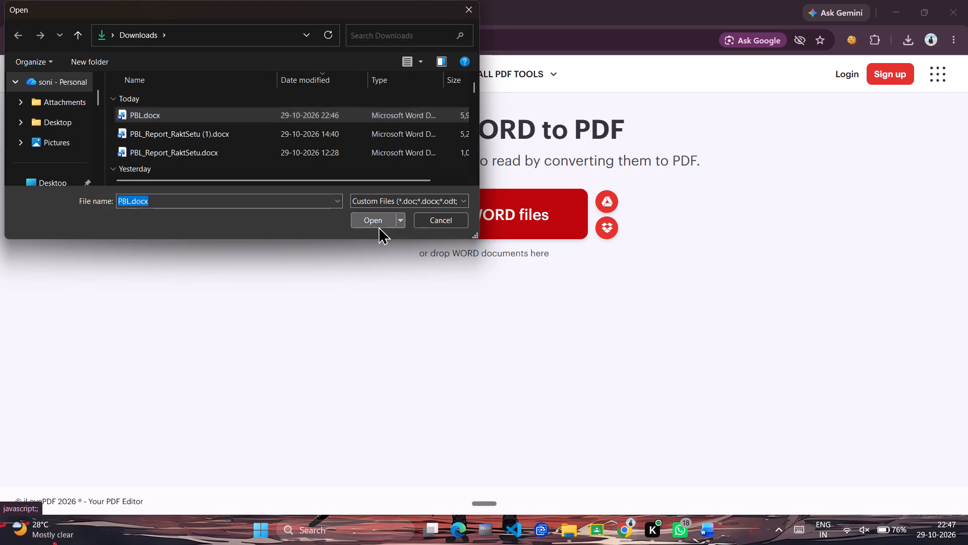
click(883, 468)
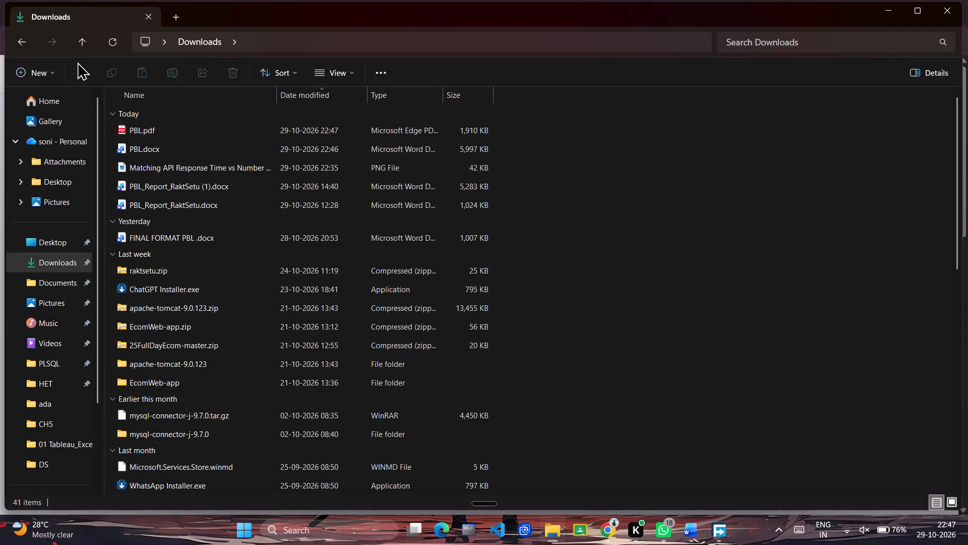
double_click(137, 131)
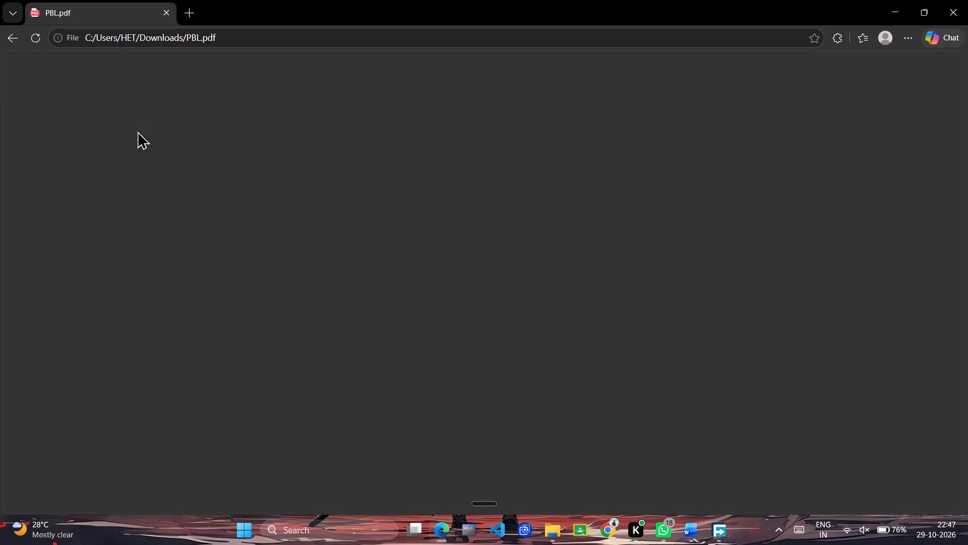
Review the pages of PBL.pdf from Chapter 5 back through Chapters 4 and 3 to the list of figures, dismissing the extension notice.
scroll(373, 286, up, 4)
scroll(729, 374, up, 6)
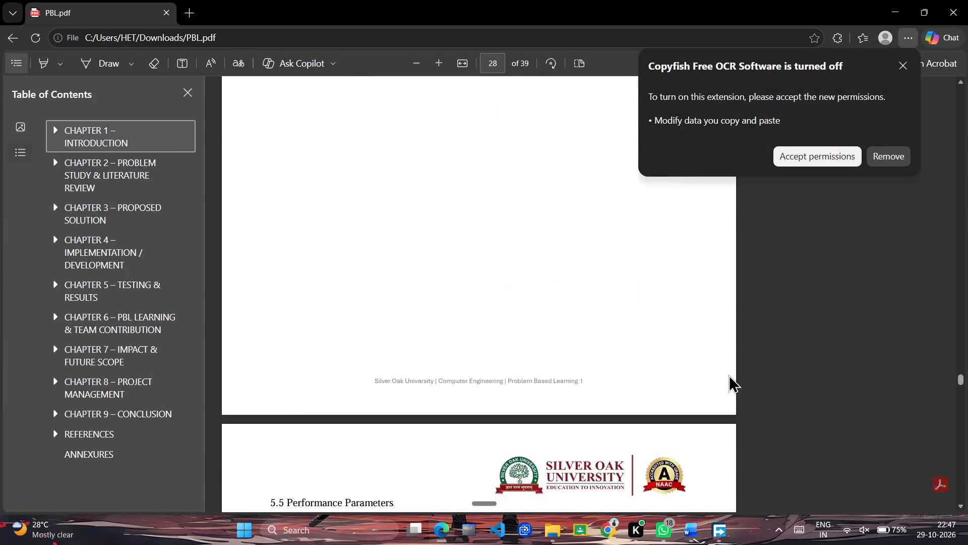
scroll(810, 375, up, 7)
scroll(810, 375, up, 16)
scroll(810, 375, up, 12)
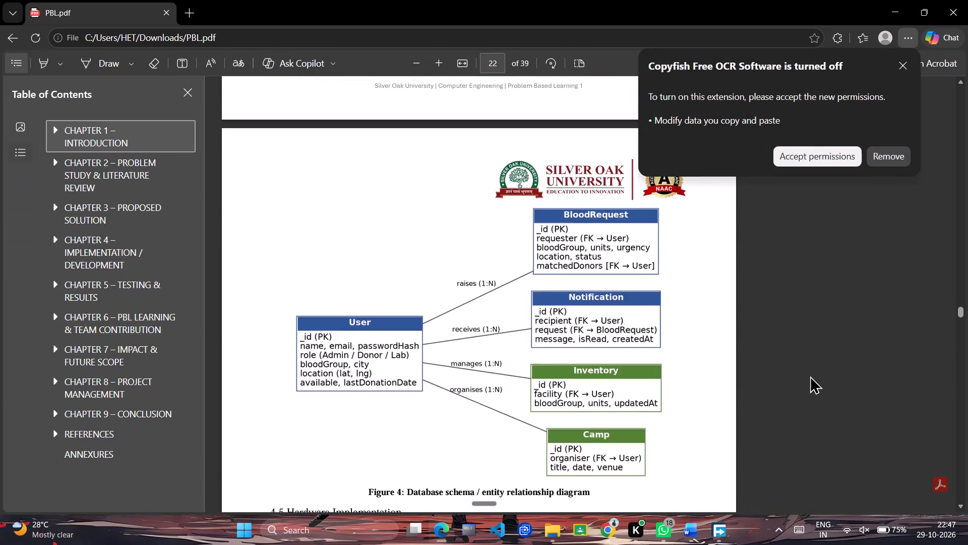
scroll(810, 375, up, 14)
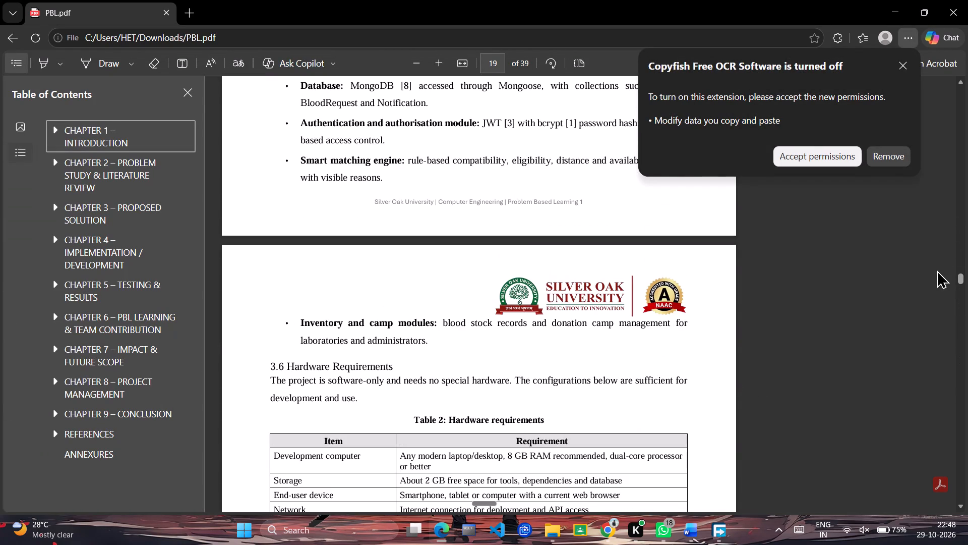
scroll(937, 270, up, 19)
scroll(937, 270, down, 9)
scroll(937, 270, up, 9)
scroll(937, 270, down, 9)
scroll(937, 270, up, 10)
scroll(937, 270, down, 10)
scroll(937, 270, up, 9)
scroll(937, 270, down, 8)
scroll(937, 270, up, 7)
scroll(937, 270, down, 6)
scroll(937, 270, up, 7)
scroll(937, 270, down, 6)
scroll(937, 270, up, 4)
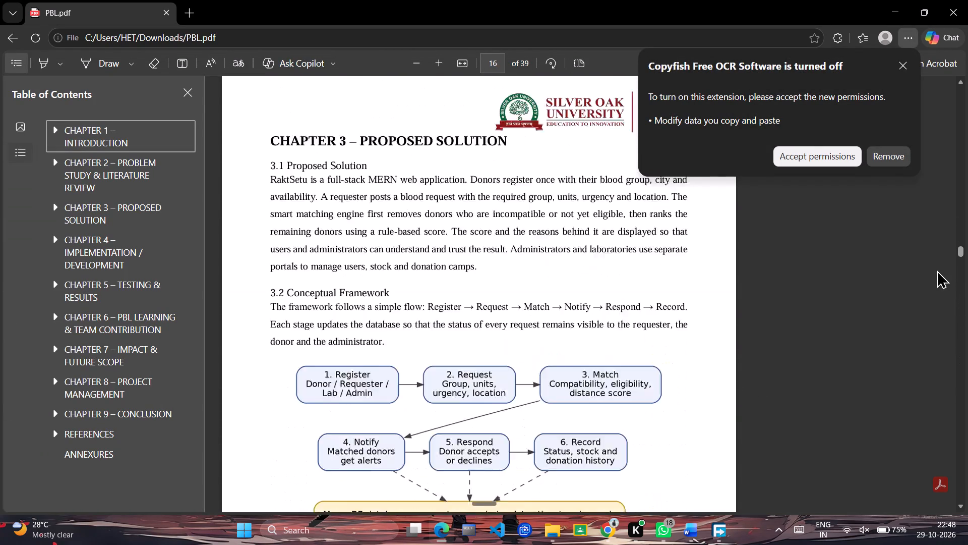
scroll(937, 270, up, 1)
scroll(937, 270, down, 4)
middle_click(937, 270)
scroll(937, 270, up, 7)
click(899, 68)
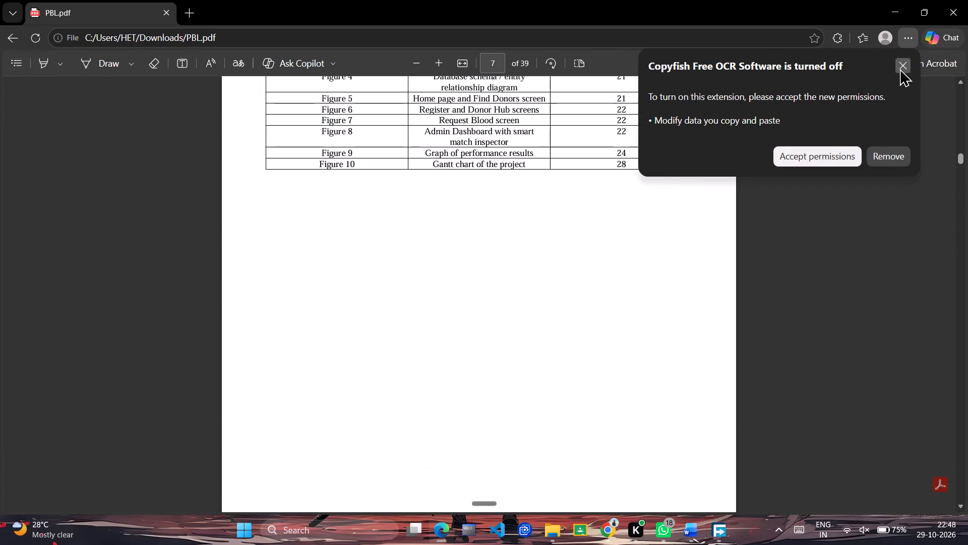
middle_click(611, 237)
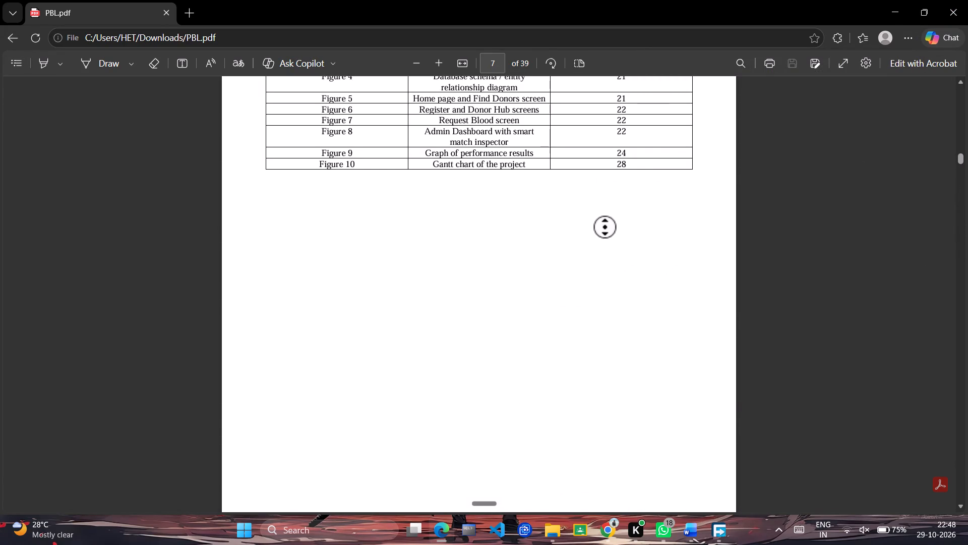
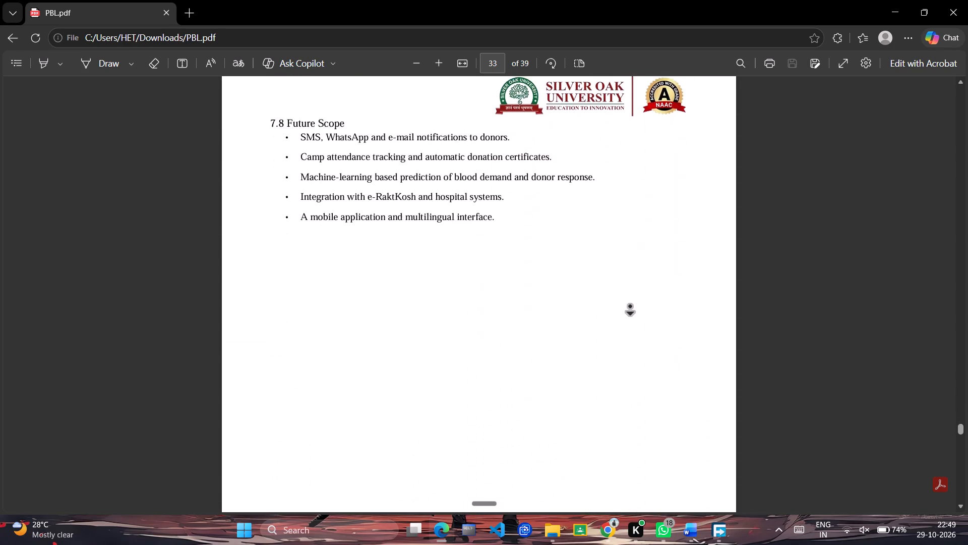
Review the closing pages of PBL.pdf, covering the annexures, the references and Chapter 9 – Conclusion.
scroll(630, 306, up, 1)
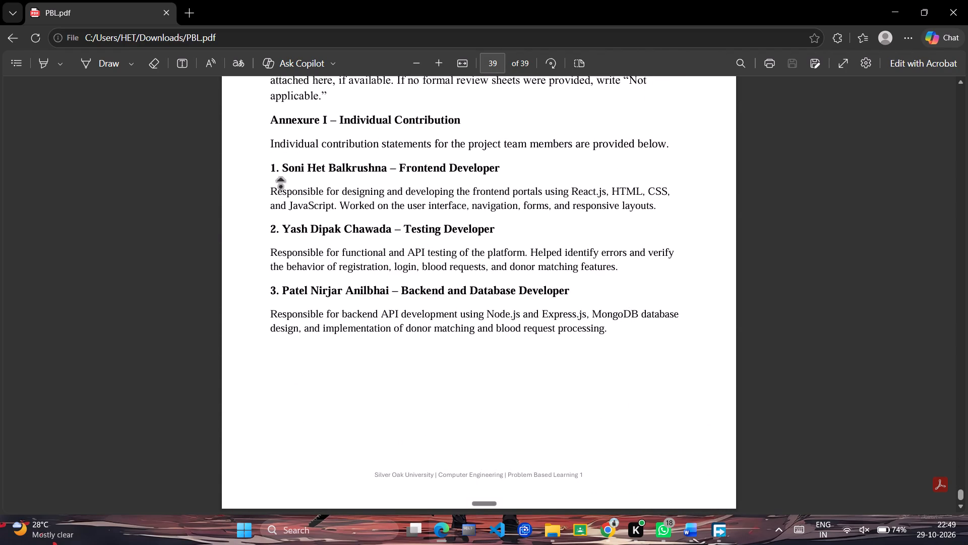
click(663, 247)
scroll(471, 253, up, 1)
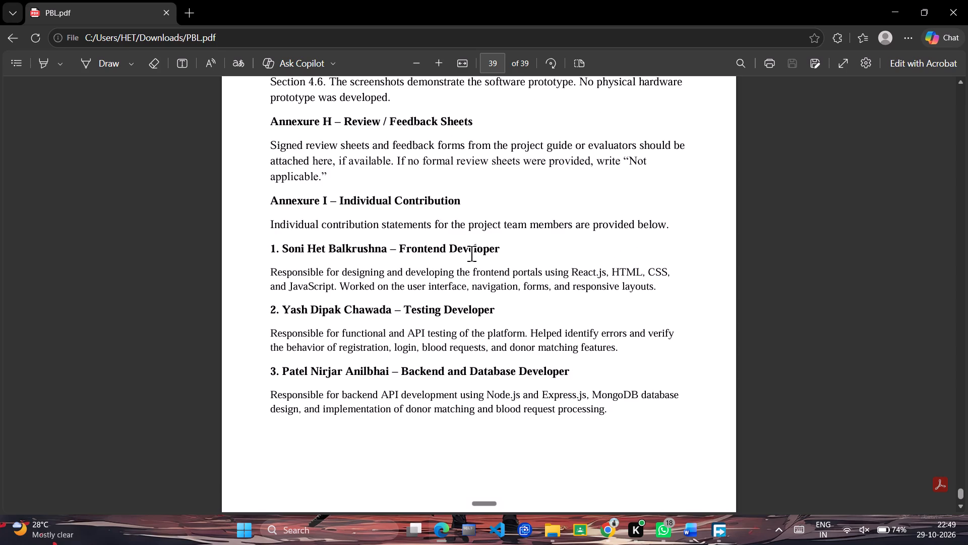
scroll(471, 253, up, 4)
scroll(653, 221, up, 6)
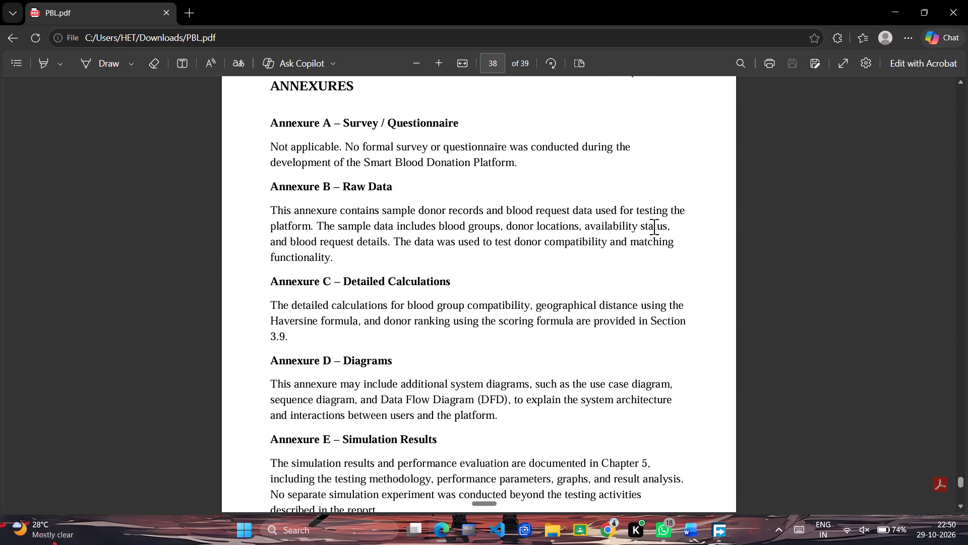
scroll(654, 227, up, 7)
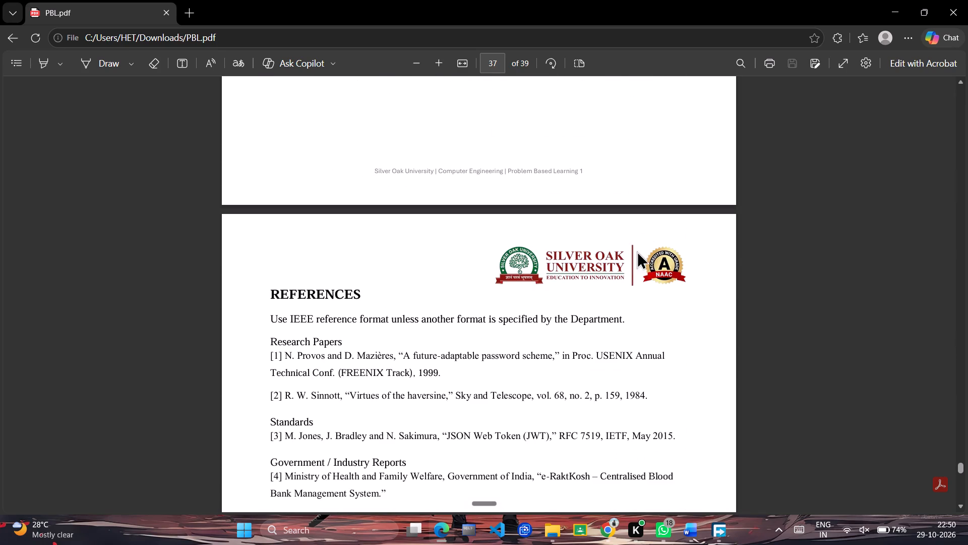
drag(331, 290, 371, 289)
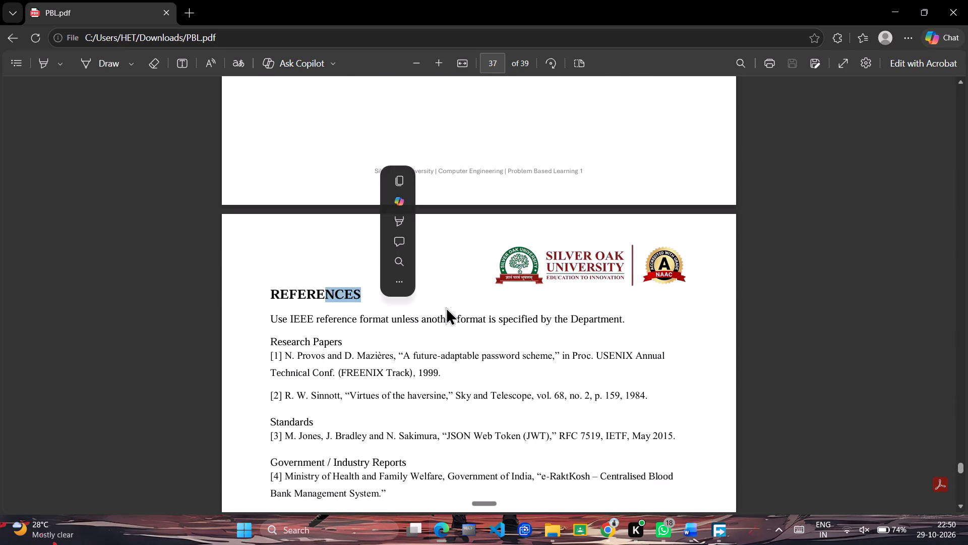
scroll(450, 307, down, 8)
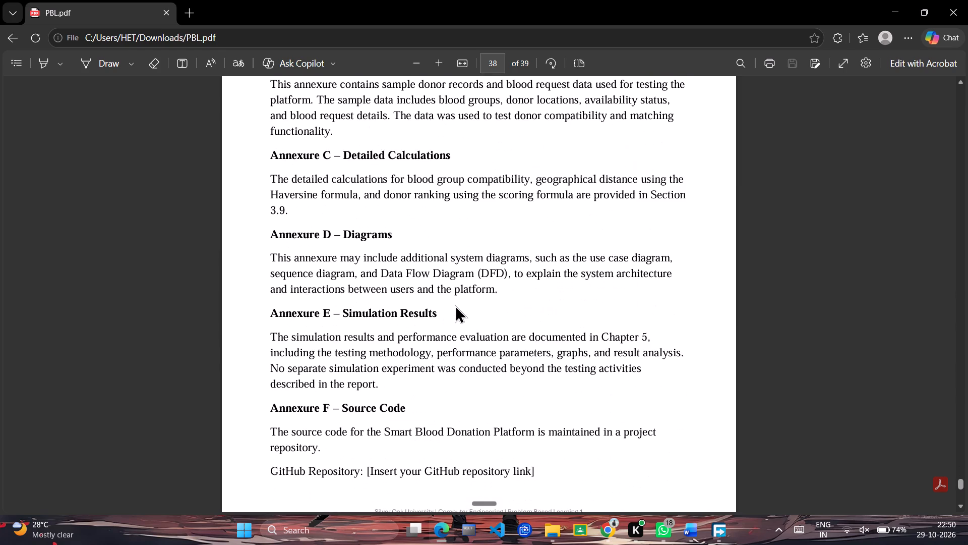
scroll(455, 305, down, 4)
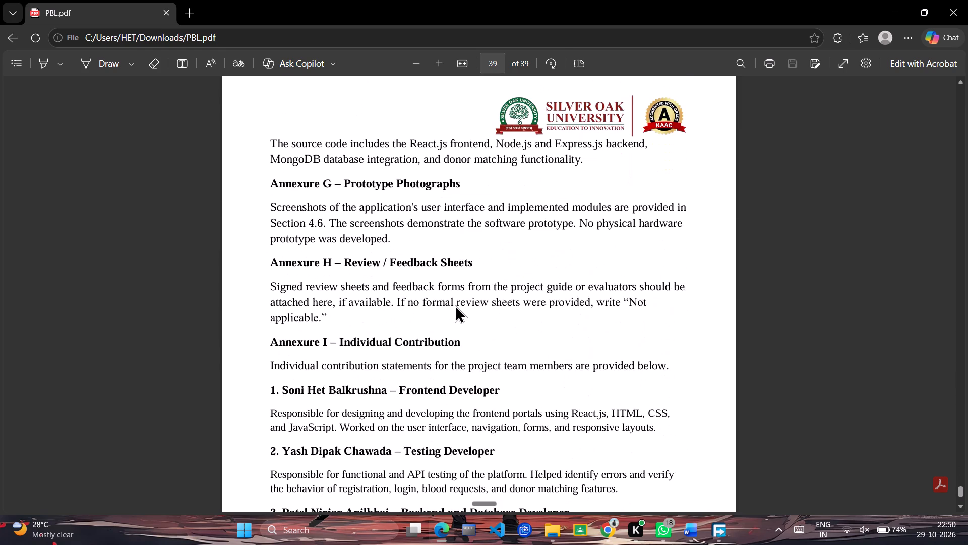
scroll(462, 305, down, 2)
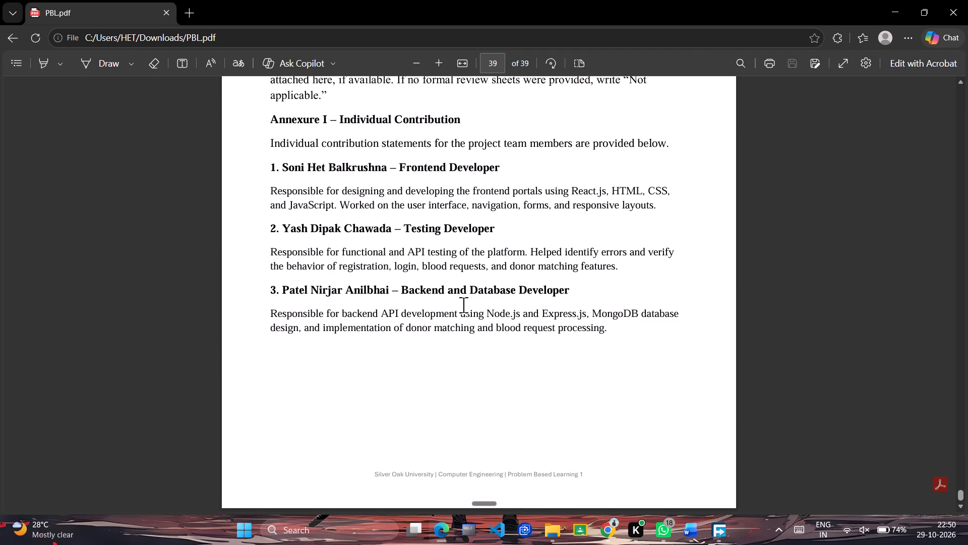
scroll(463, 305, up, 2)
scroll(463, 305, down, 1)
scroll(463, 305, up, 5)
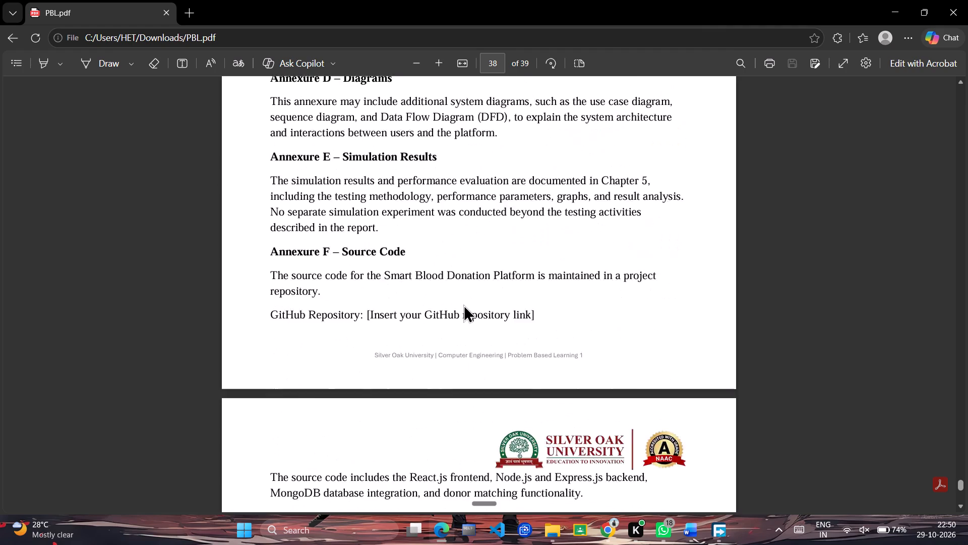
scroll(463, 304, up, 9)
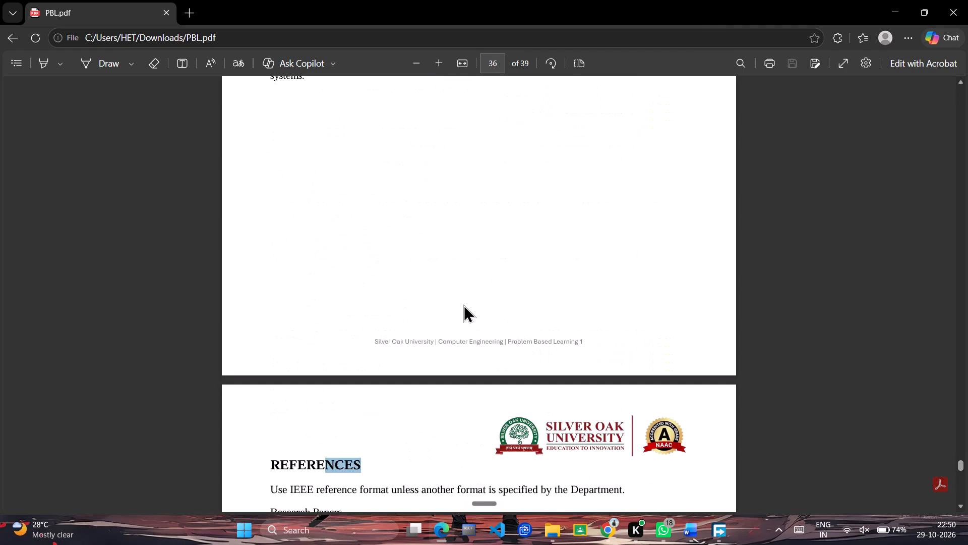
scroll(463, 304, up, 5)
scroll(463, 304, down, 2)
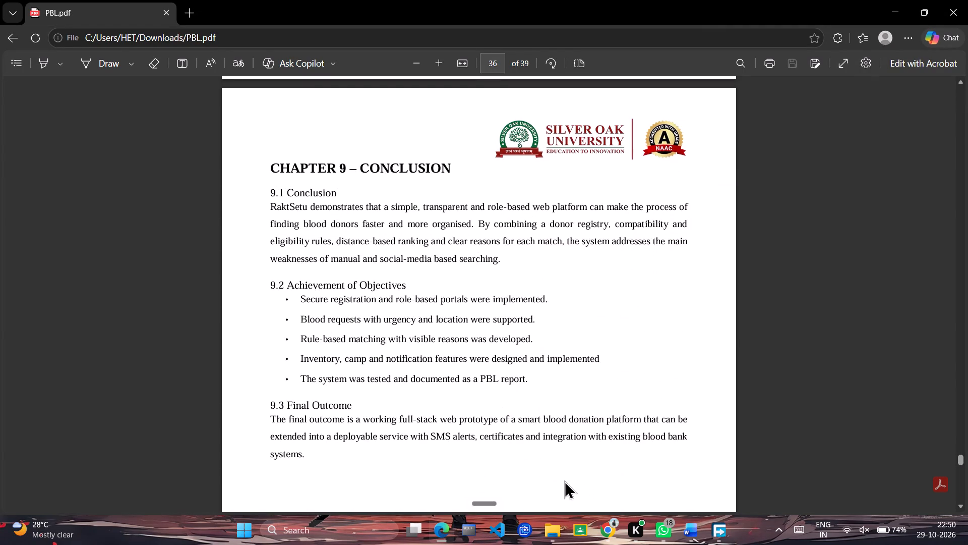
Switch to the report in Word and dismiss the Choose a location dialog.
click(694, 536)
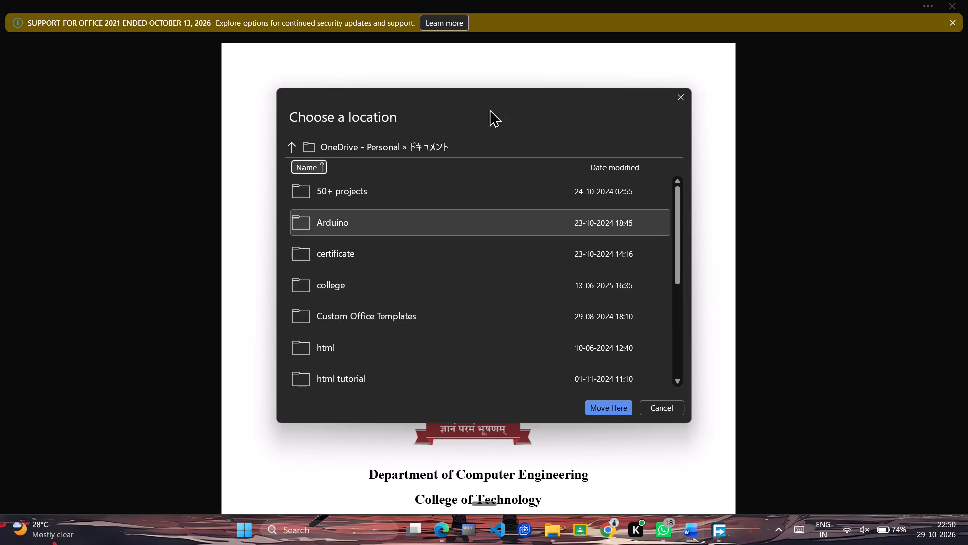
click(683, 102)
Reduce the body text under Annexures A, B and C to 12 pt.
scroll(536, 248, down, 14)
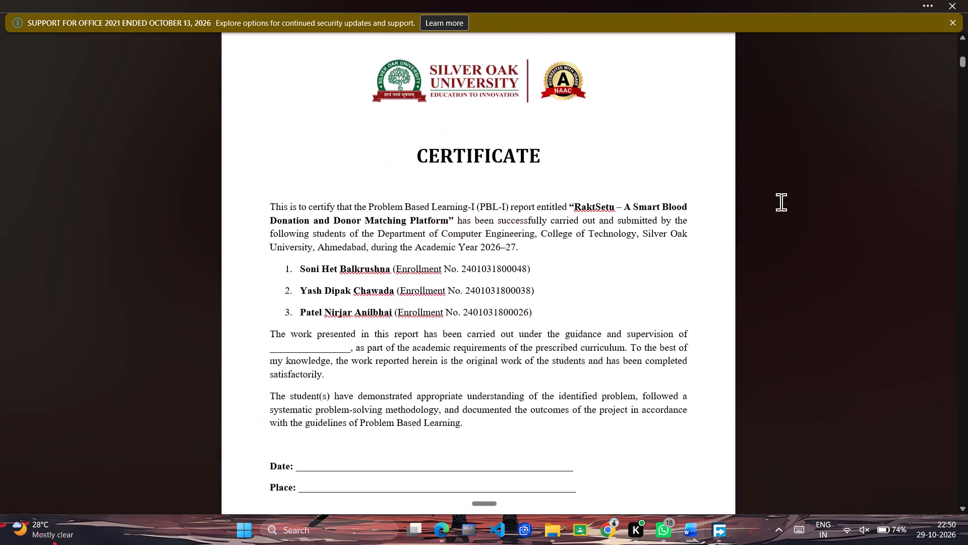
drag(963, 63, 967, 539)
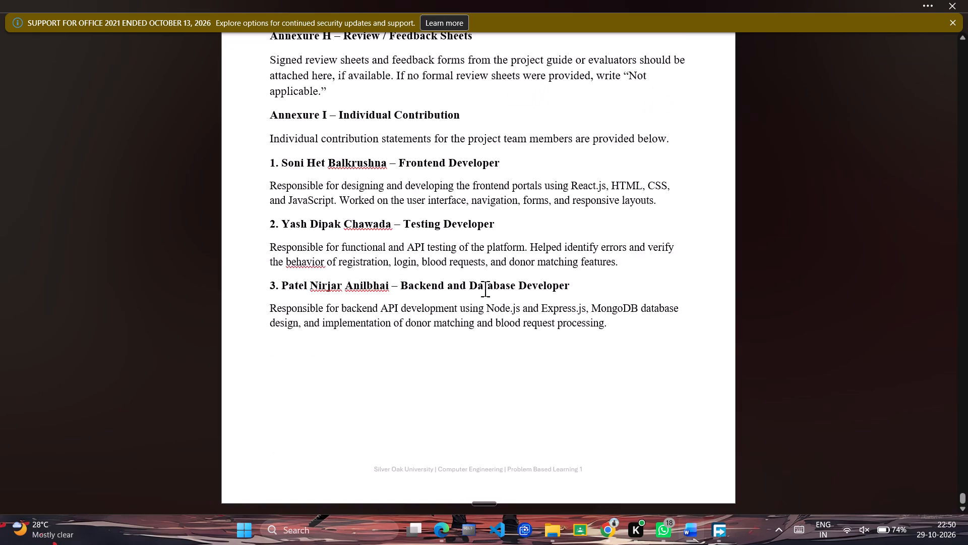
scroll(478, 286, up, 11)
scroll(446, 234, up, 12)
drag(409, 261, 448, 262)
click(558, 279)
scroll(558, 280, down, 9)
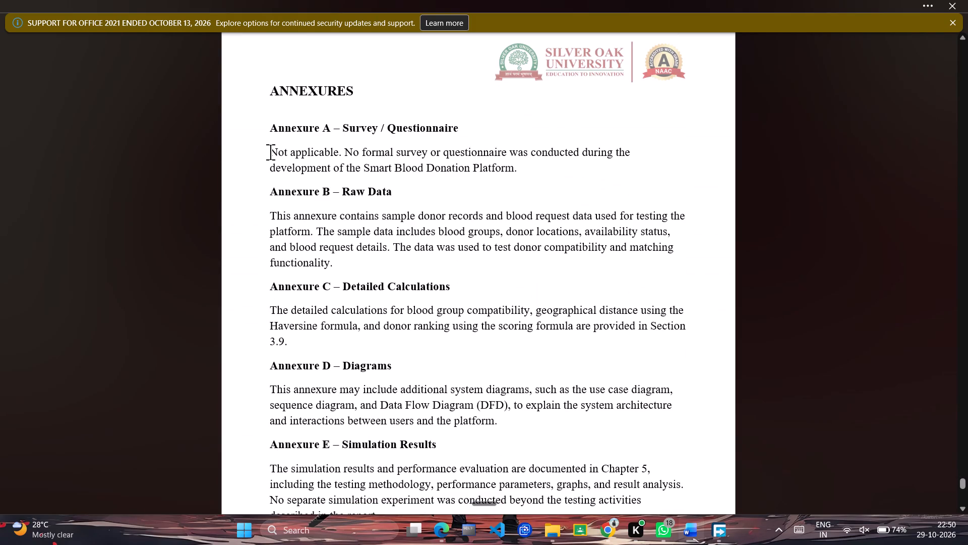
drag(270, 152, 519, 172)
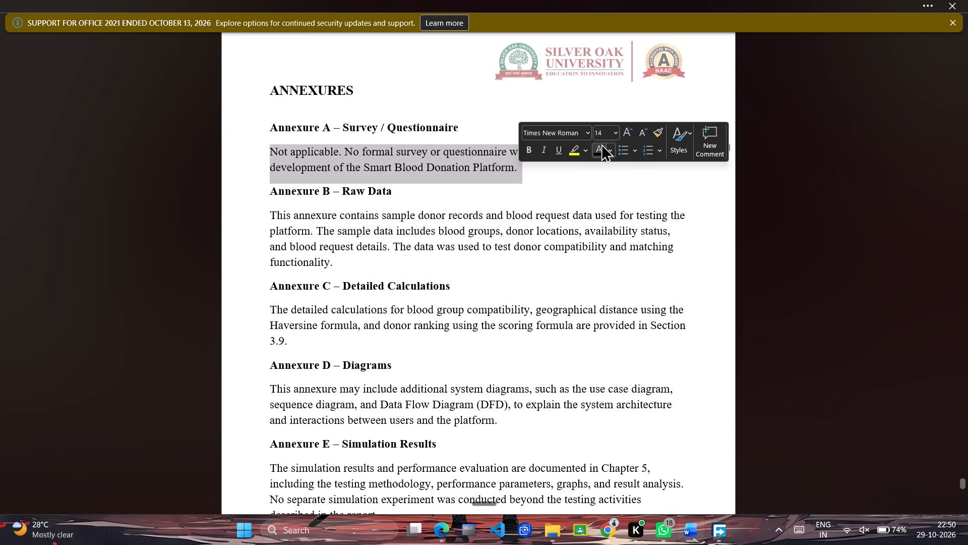
click(640, 131)
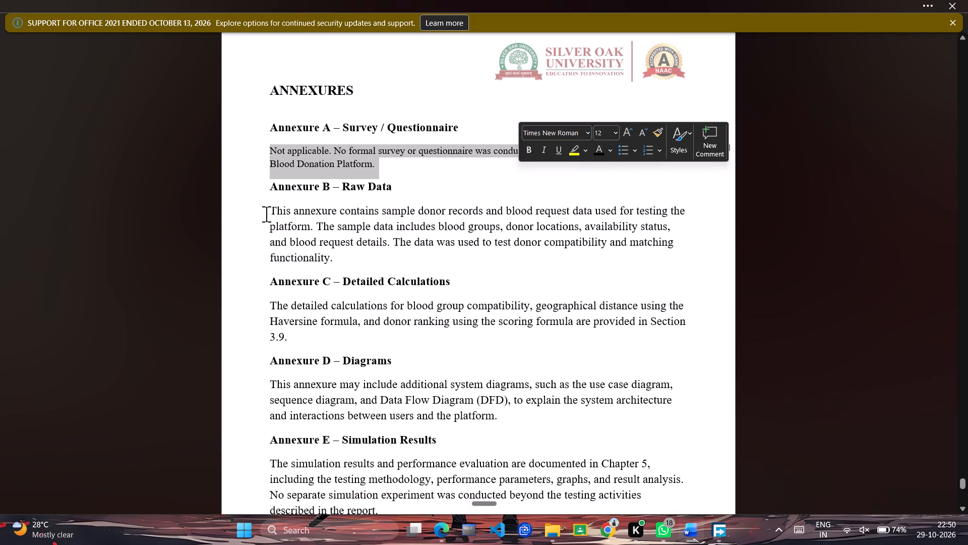
drag(271, 210, 353, 255)
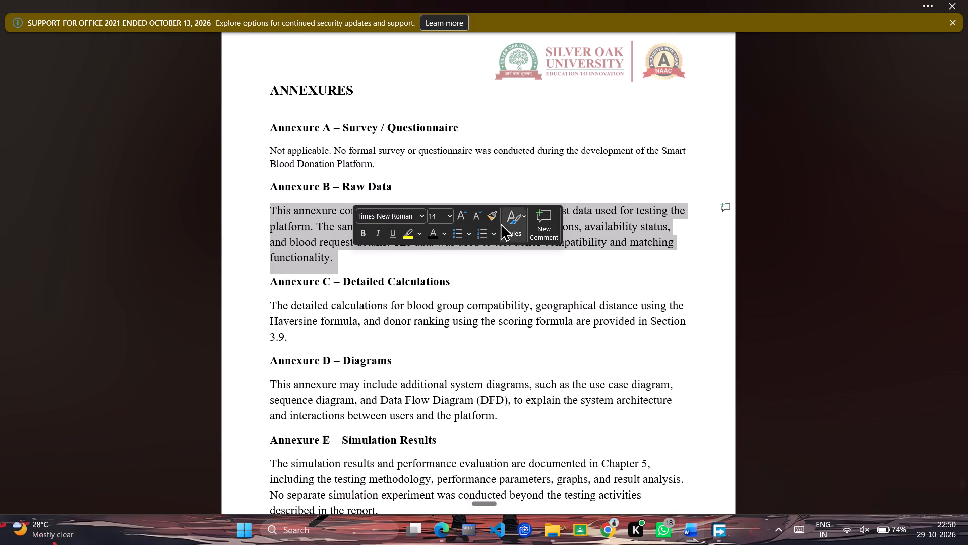
click(479, 217)
scroll(462, 282, down, 1)
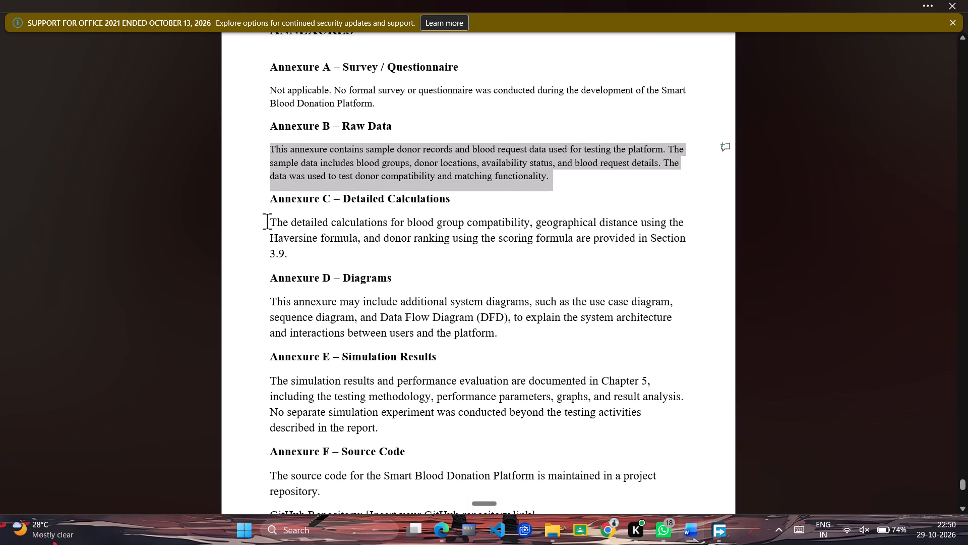
drag(266, 221, 299, 249)
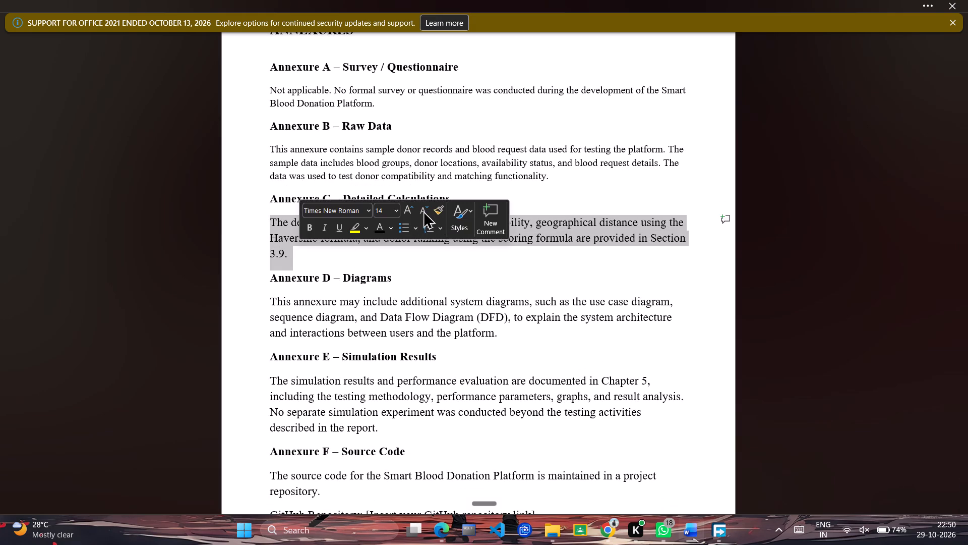
click(423, 210)
Reduce the body text under Annexure D – Diagrams and Annexure E – Simulation Results to 12 pt.
drag(269, 282, 501, 313)
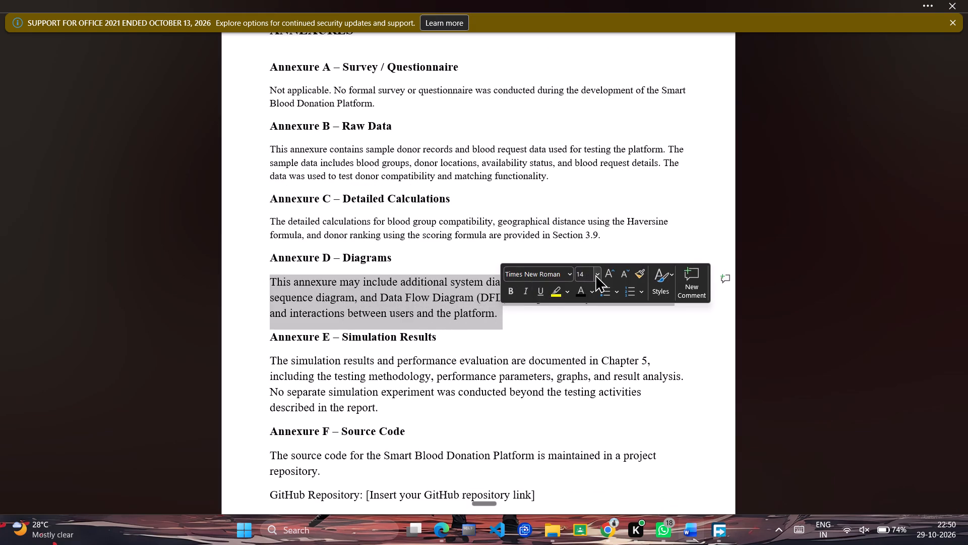
click(595, 274)
click(624, 272)
scroll(476, 362, down, 1)
drag(269, 291, 325, 324)
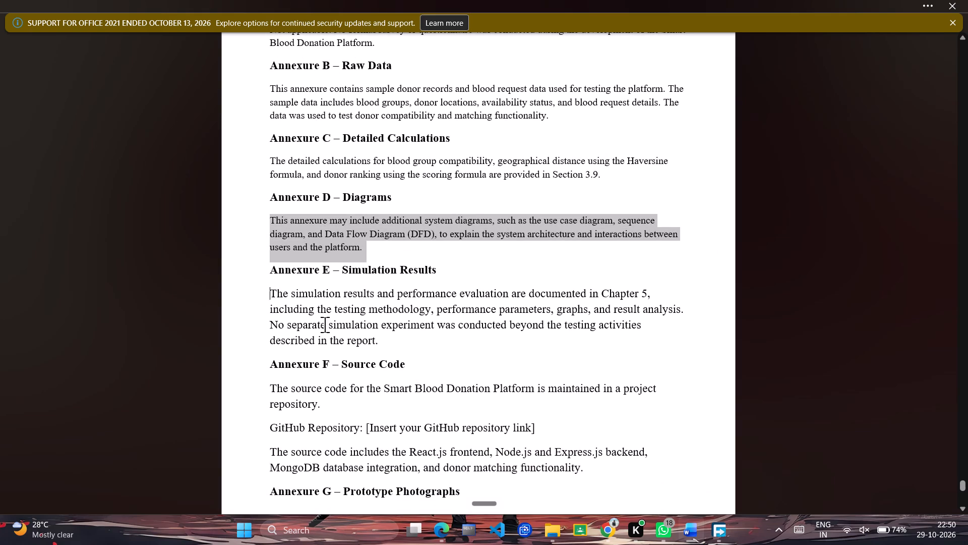
drag(325, 324, 392, 336)
click(514, 299)
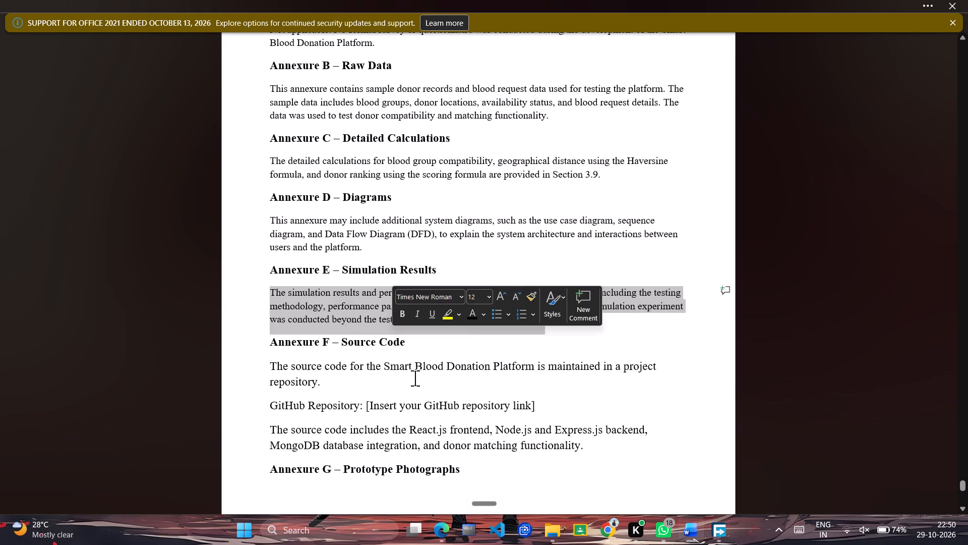
Reduce all the body text under Annexure F – Source Code to 12 pt.
scroll(414, 378, down, 1)
drag(272, 307, 528, 388)
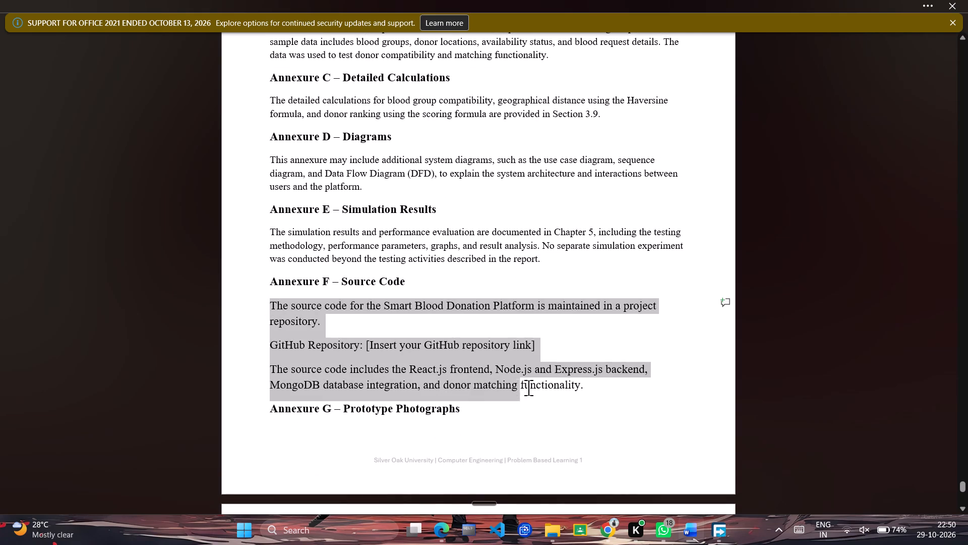
drag(528, 388, 597, 388)
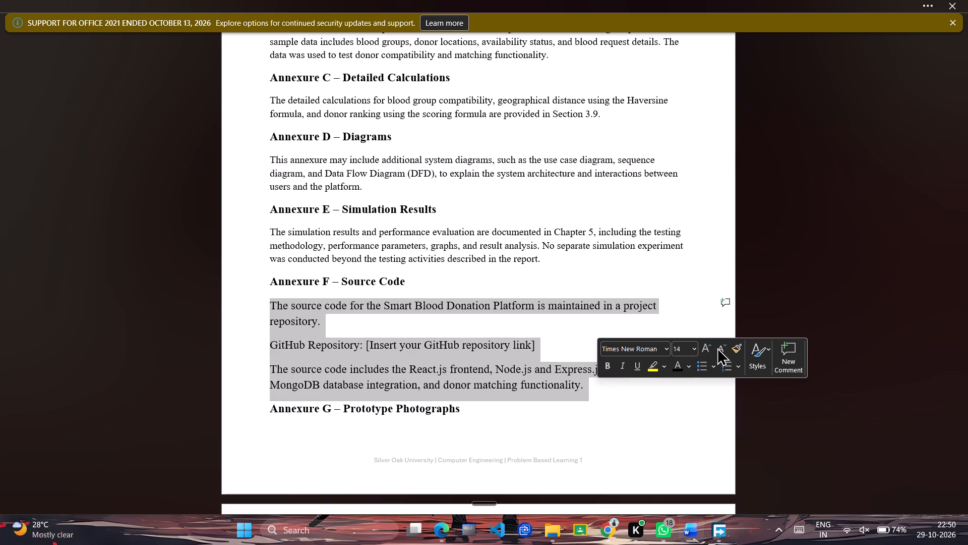
click(718, 347)
click(485, 317)
Remove the "[Insert your GitHub repository link]" placeholder in Annexure F, keeping "GitHub Repository: " ready for a link.
drag(349, 327, 533, 337)
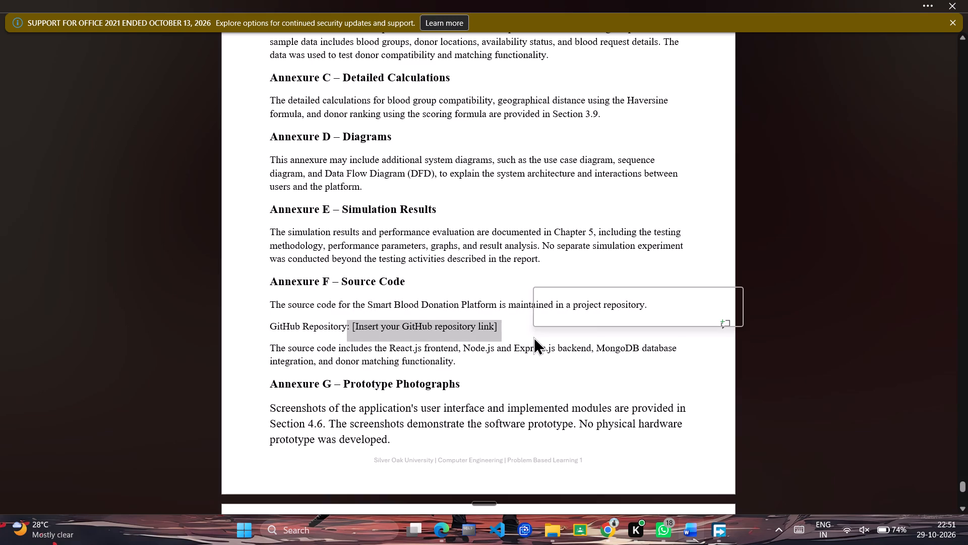
key(shift+colon)
key(space)
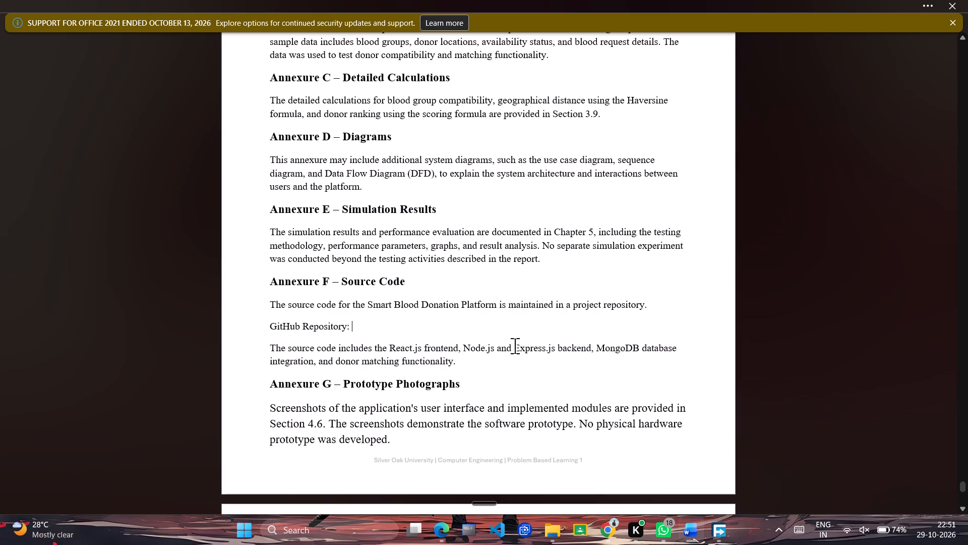
Switch to Chrome and open the My github shortcut in a new tab.
click(608, 538)
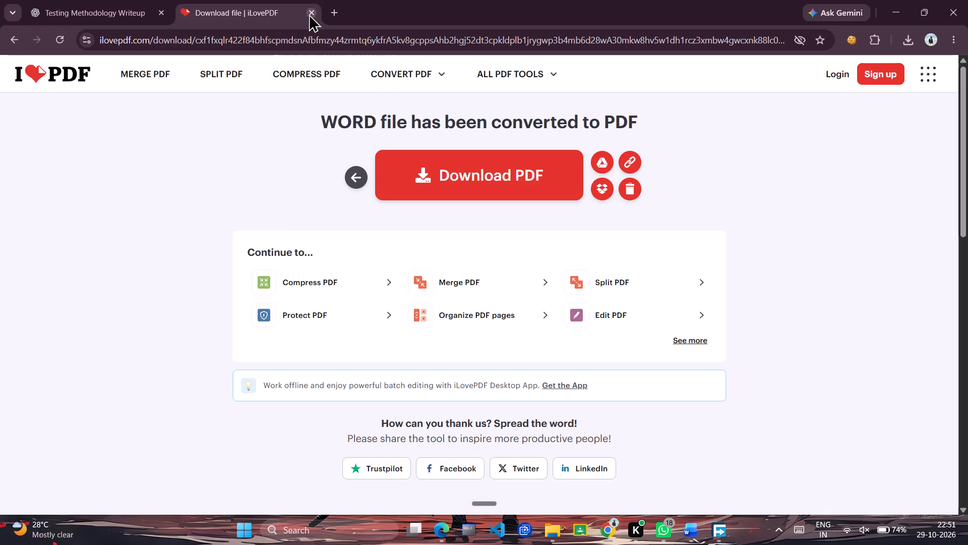
click(330, 8)
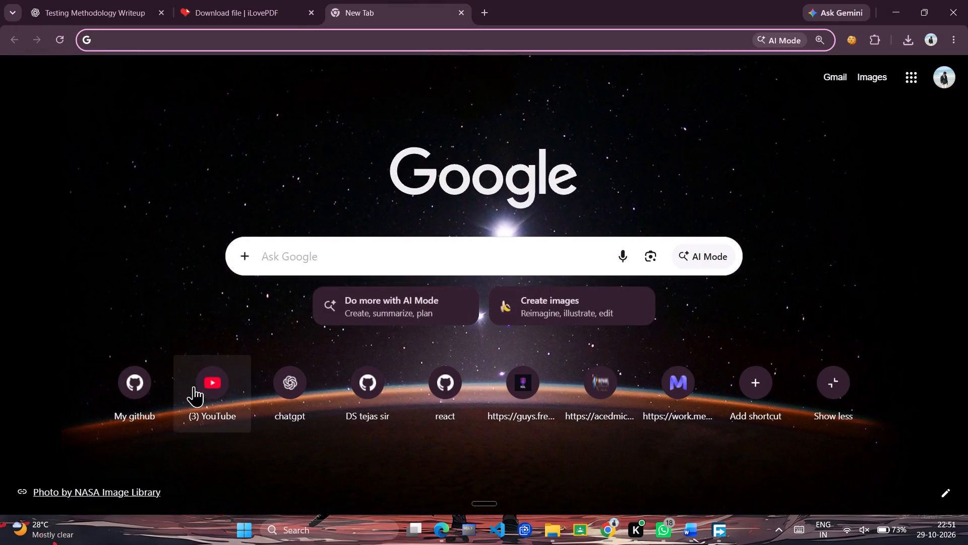
click(157, 382)
click(248, 63)
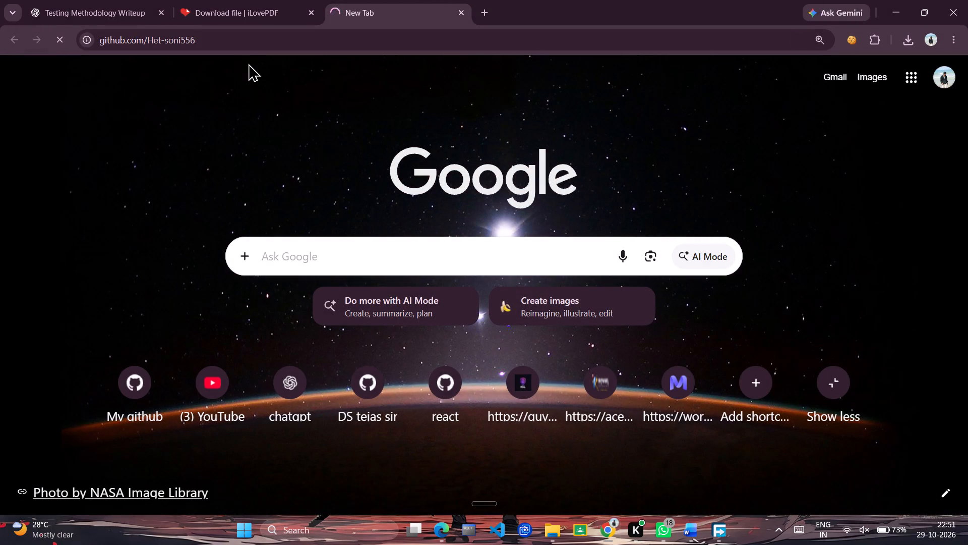
click(240, 44)
click(238, 26)
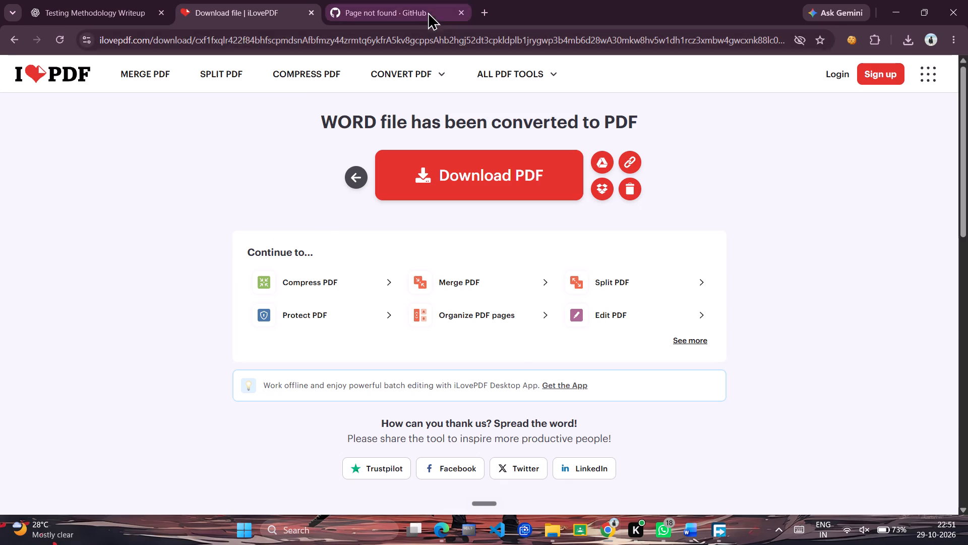
click(402, 5)
click(271, 39)
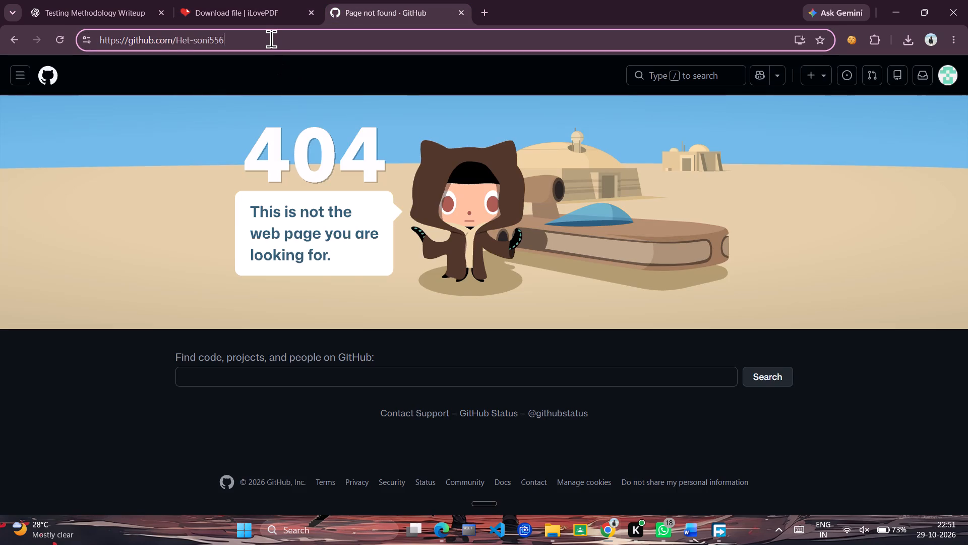
key(BackSpace)
key(BackSpace)
key(BackSpace)
key(BackSpace)
key(BackSpace)
key(BackSpace)
key(BackSpace)
key(BackSpace)
key(BackSpace)
key(BackSpace)
key(BackSpace)
key(BackSpace)
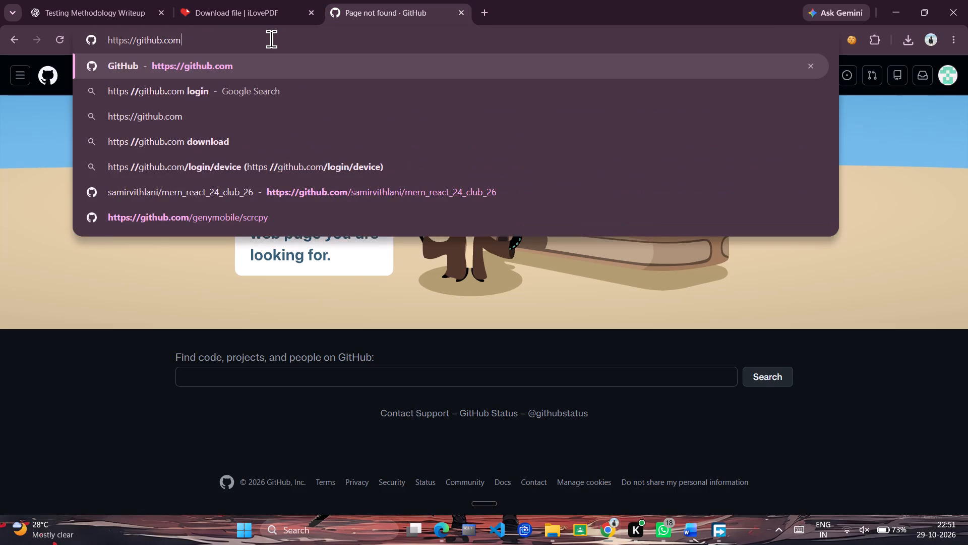
key(Return)
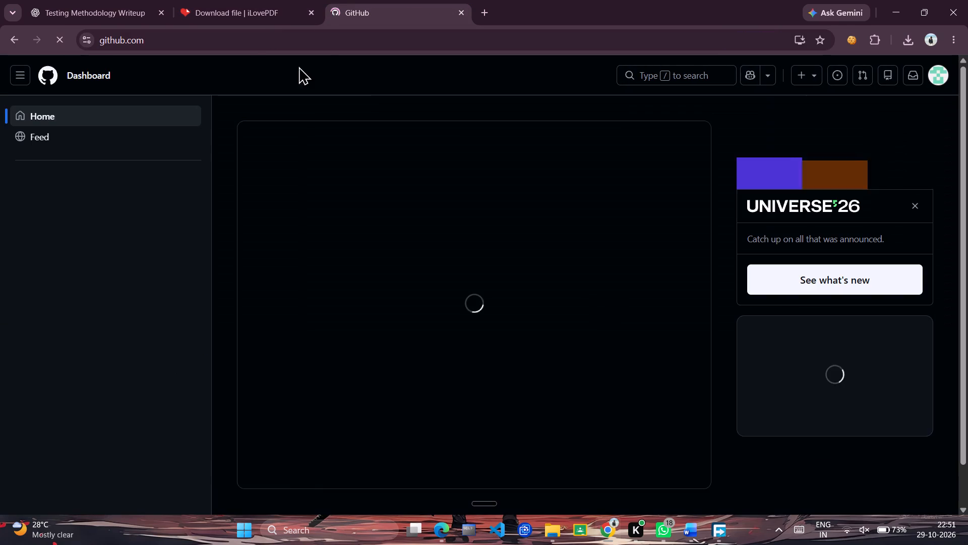
Open the RaktSetu repository from the account's list of GitHub repositories.
click(934, 76)
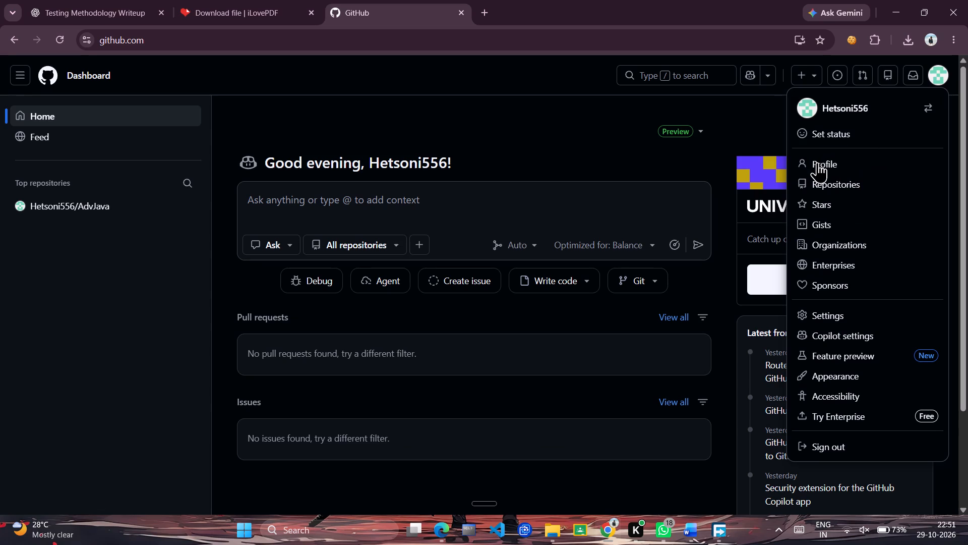
click(822, 179)
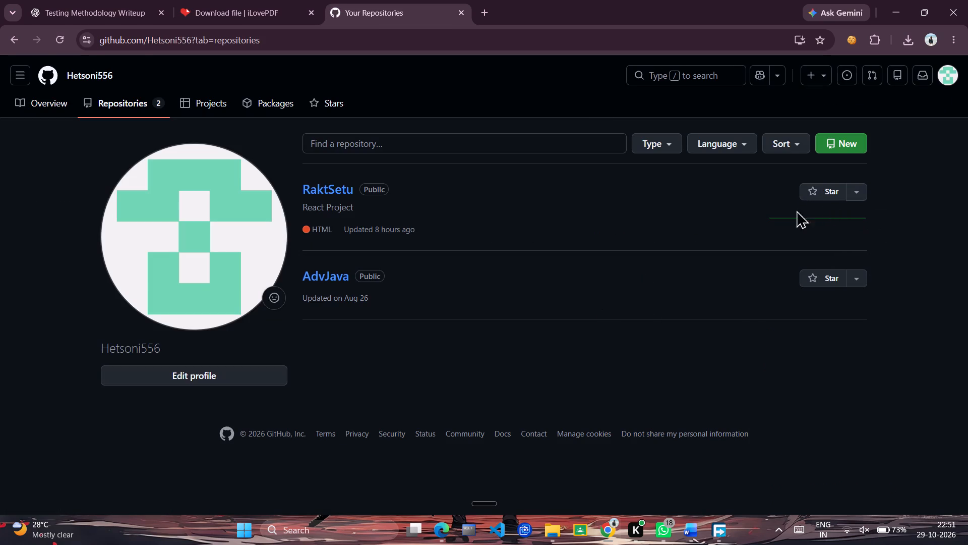
click(337, 187)
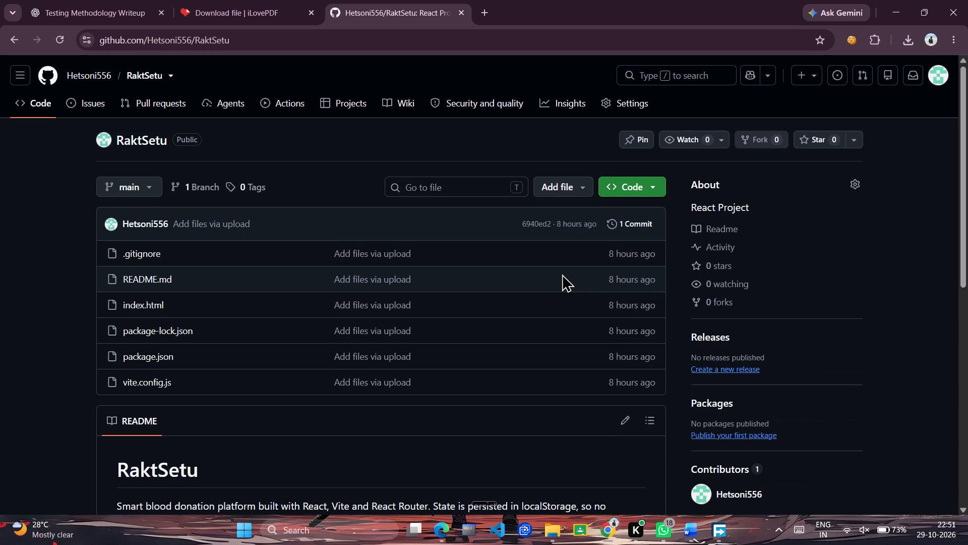
Copy the RaktSetu repository's HTTPS clone address and paste it after "GitHub Repository:" under Annexure F in the Word report.
click(651, 188)
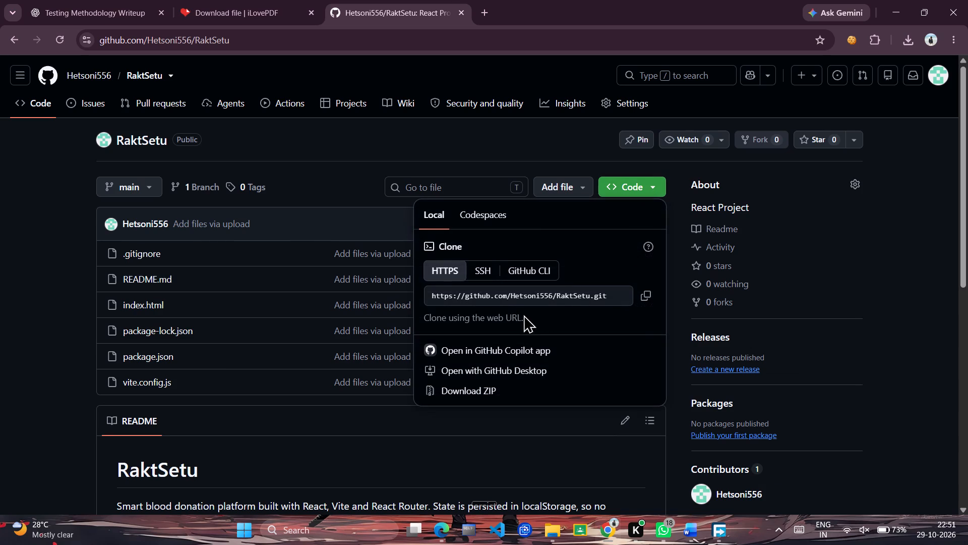
click(645, 298)
key(alt+Tab)
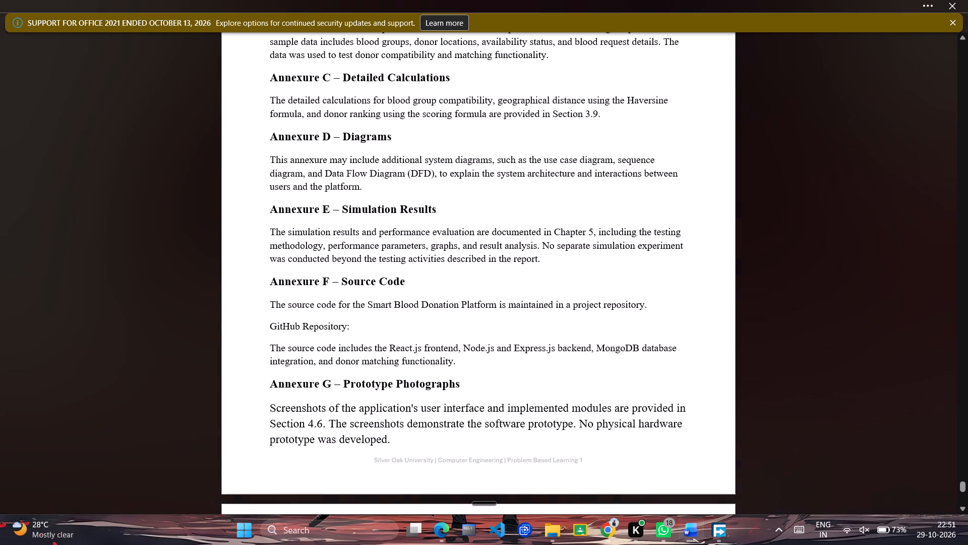
key(ctrl+v)
Reduce the body paragraph under Annexure G – Prototype Photographs to 12 pt.
scroll(454, 345, down, 1)
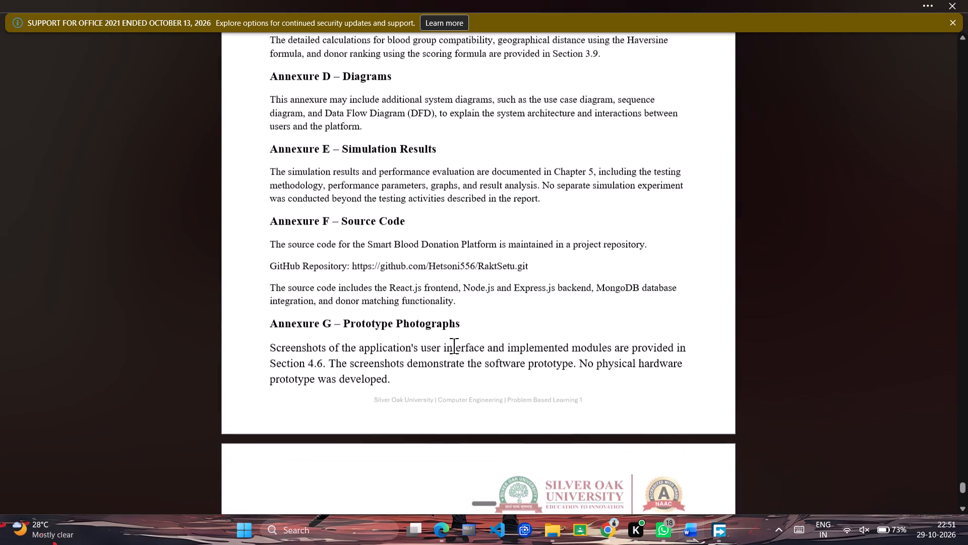
scroll(454, 346, down, 4)
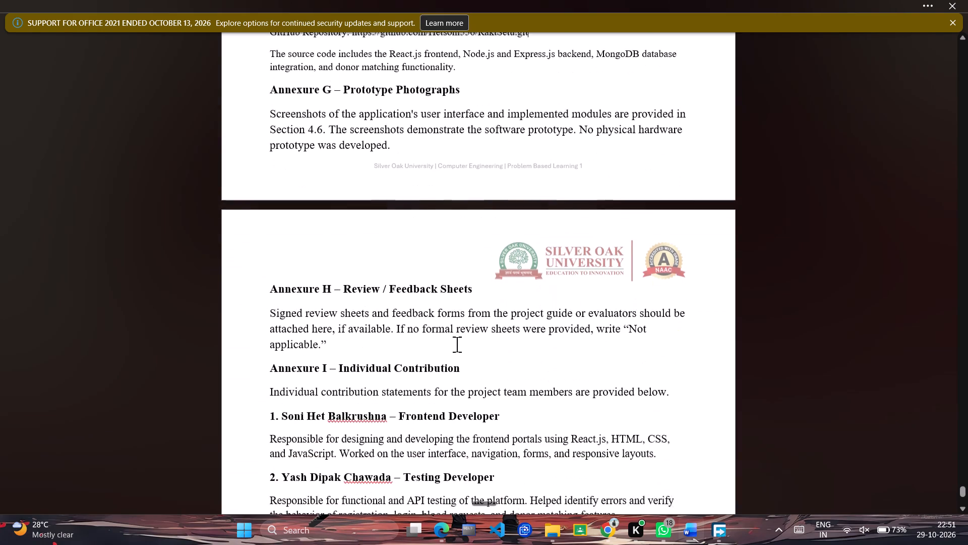
scroll(457, 344, down, 2)
scroll(457, 344, up, 3)
scroll(271, 163, up, 1)
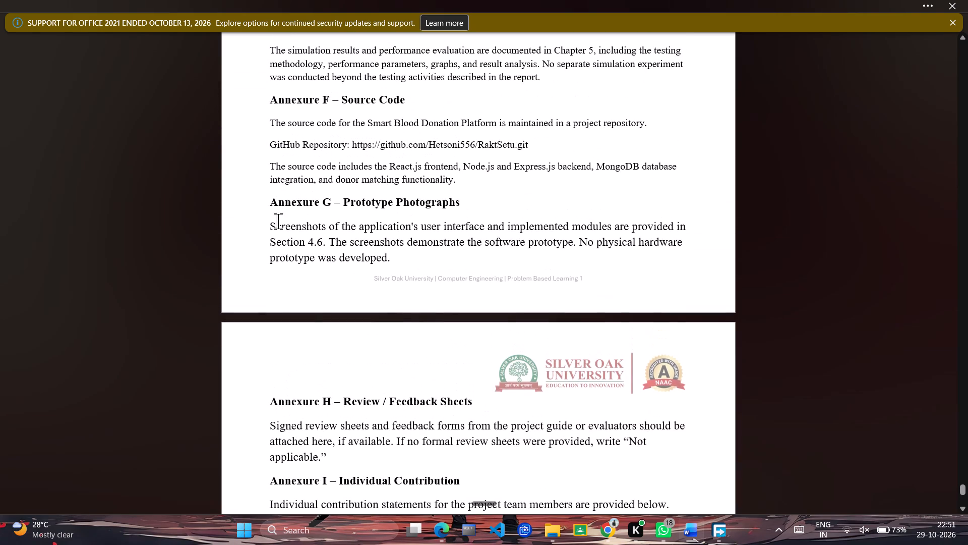
drag(269, 228, 395, 269)
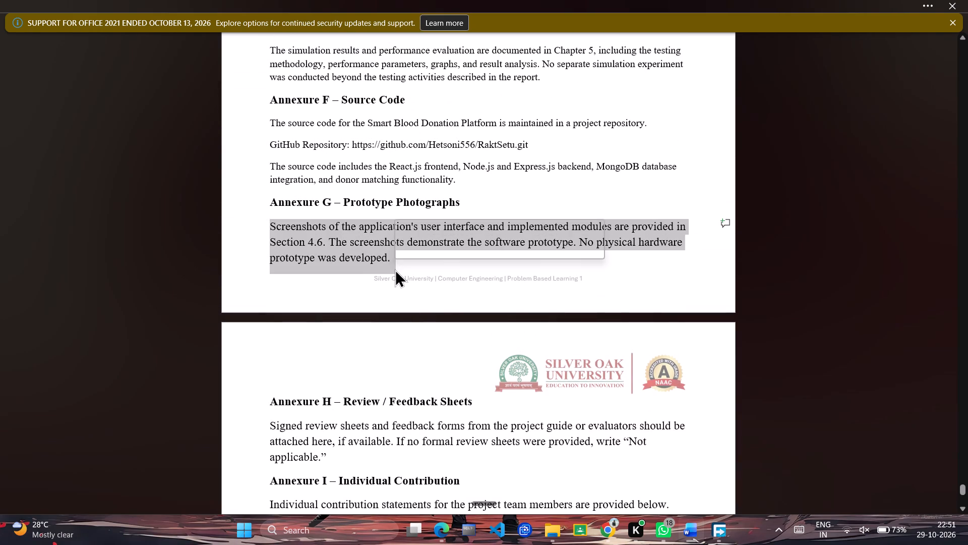
click(520, 231)
Reduce the body paragraph under Annexure H – Review / Feedback Sheets to 12 pt.
scroll(470, 282, down, 2)
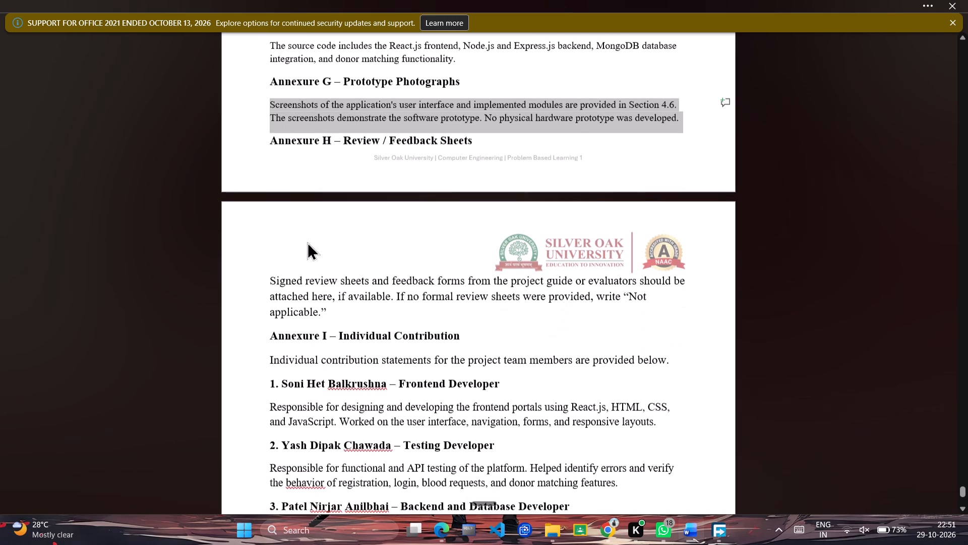
drag(271, 275, 354, 311)
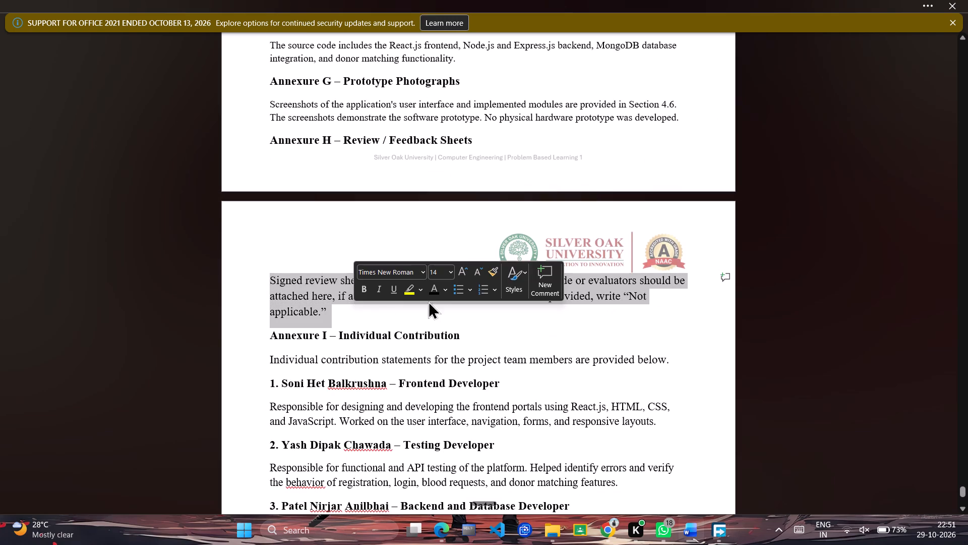
click(481, 269)
Reduce everything under the Annexure I – Individual Contribution heading, including the three contributor subheadings, to 12 pt.
scroll(466, 288, down, 1)
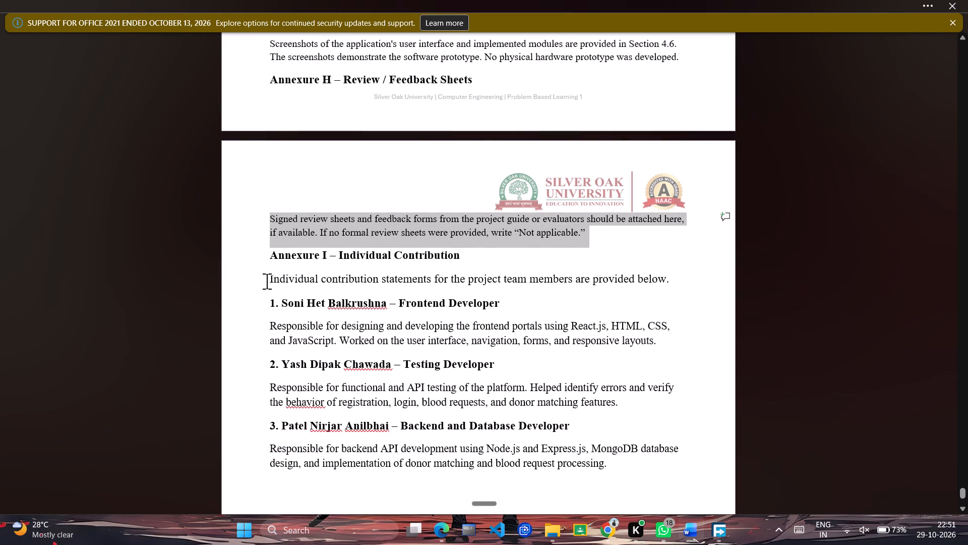
drag(267, 281, 663, 292)
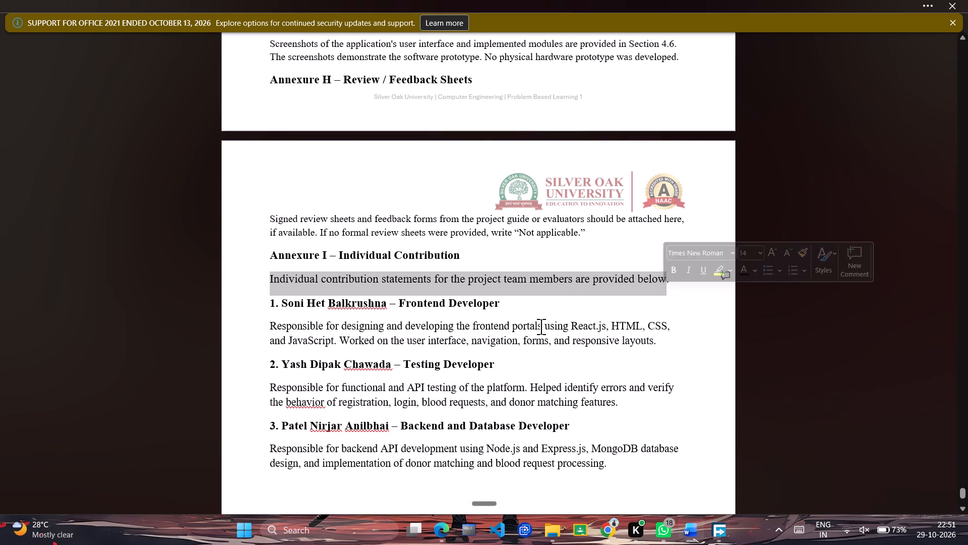
click(541, 326)
drag(268, 281, 604, 466)
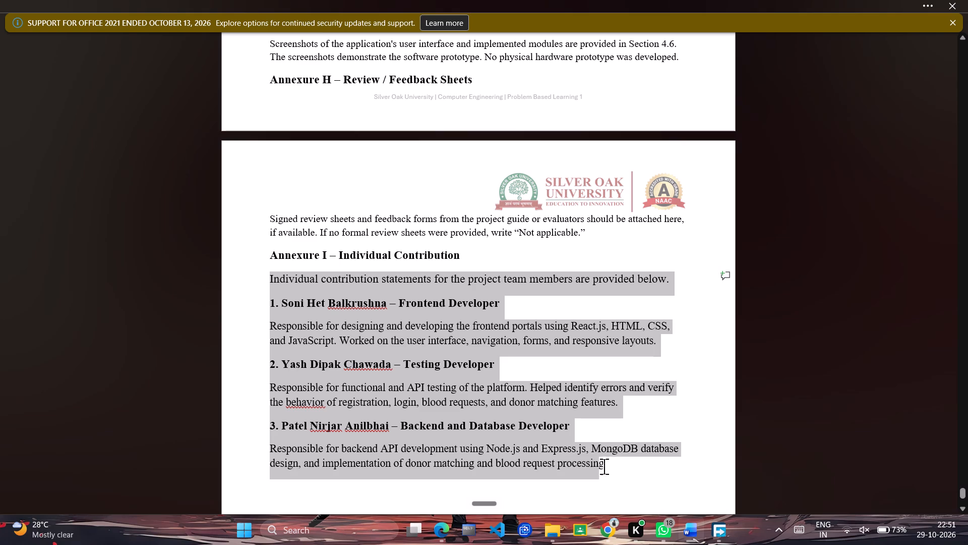
drag(604, 466, 623, 467)
click(742, 428)
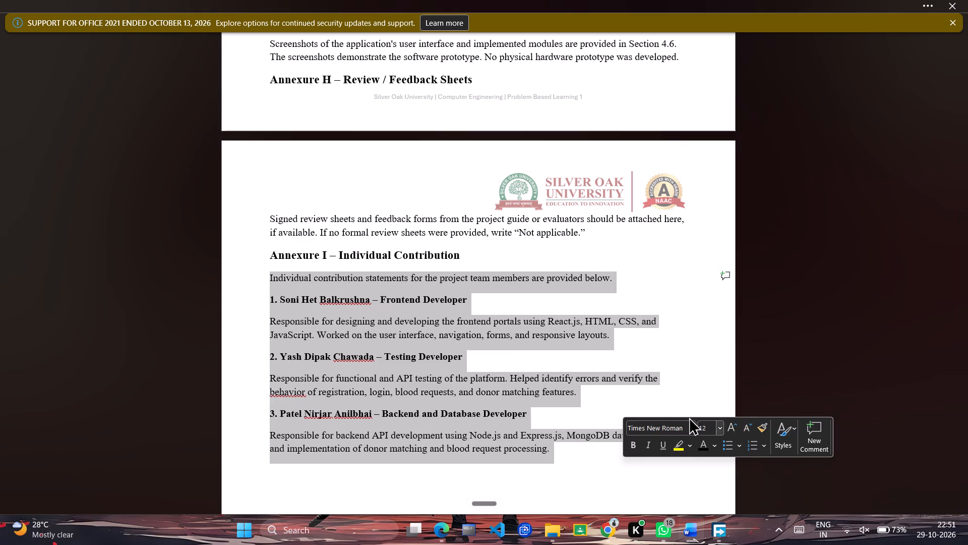
click(504, 320)
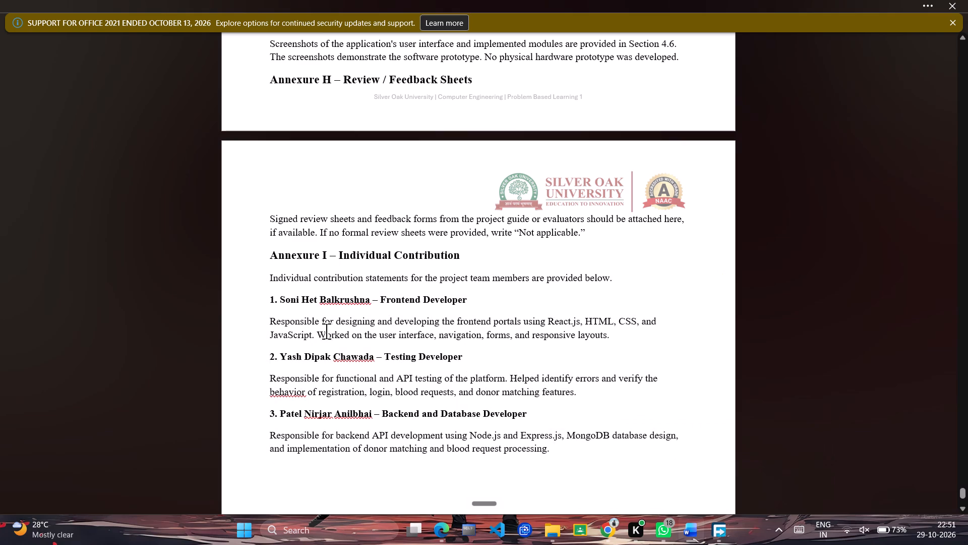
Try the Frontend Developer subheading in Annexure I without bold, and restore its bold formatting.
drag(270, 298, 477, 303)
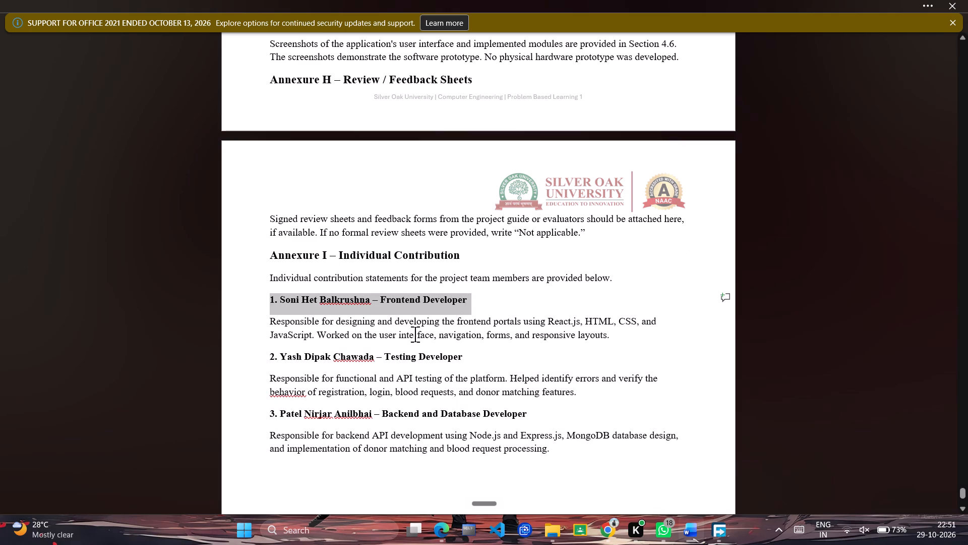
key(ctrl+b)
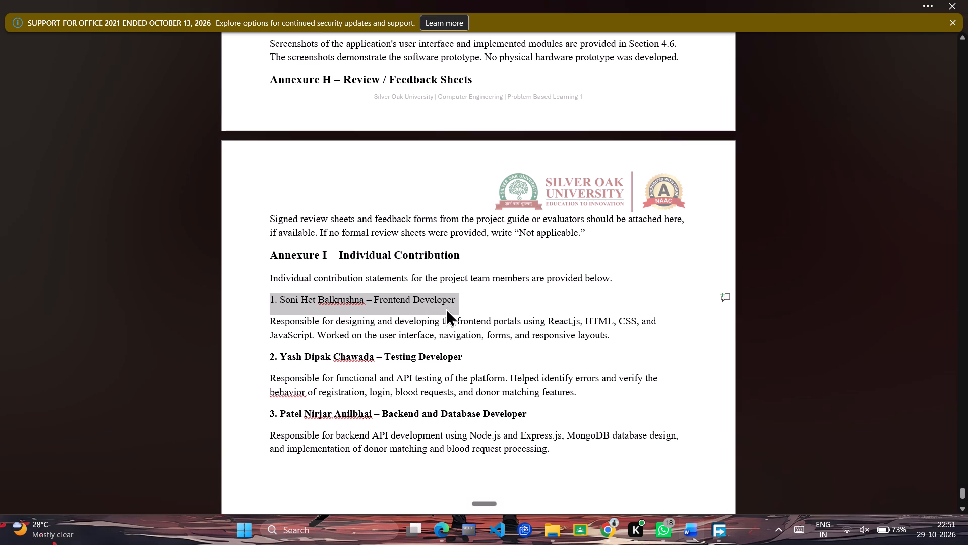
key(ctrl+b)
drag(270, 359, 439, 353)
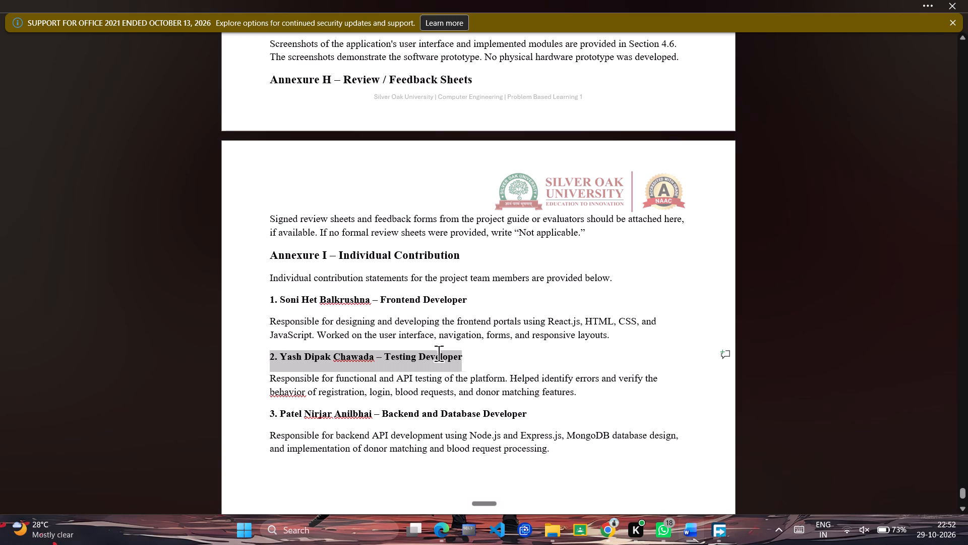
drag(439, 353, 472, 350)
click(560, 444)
Go back to Chapter 8 and check the font size of the 8.3 Milestones Achieved heading.
scroll(633, 362, up, 5)
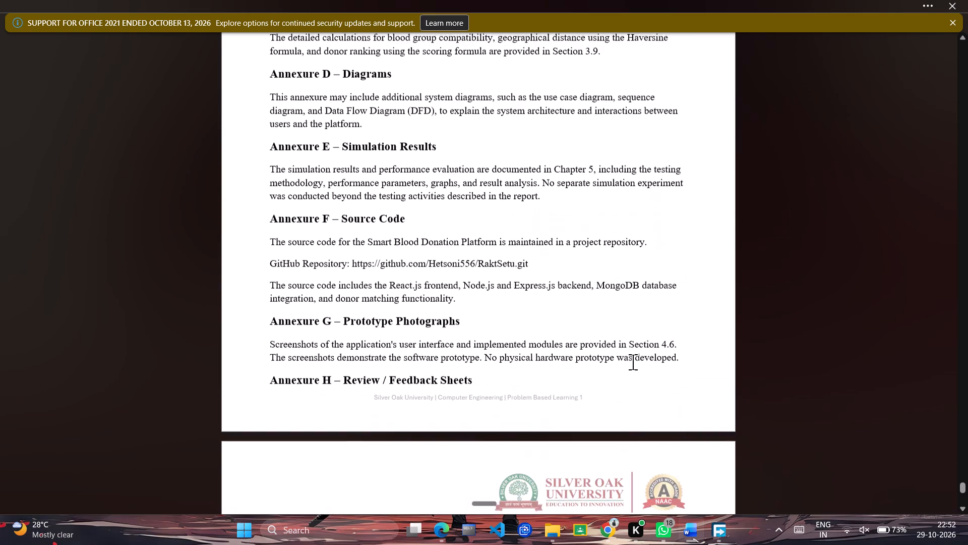
scroll(633, 362, up, 18)
scroll(633, 362, up, 5)
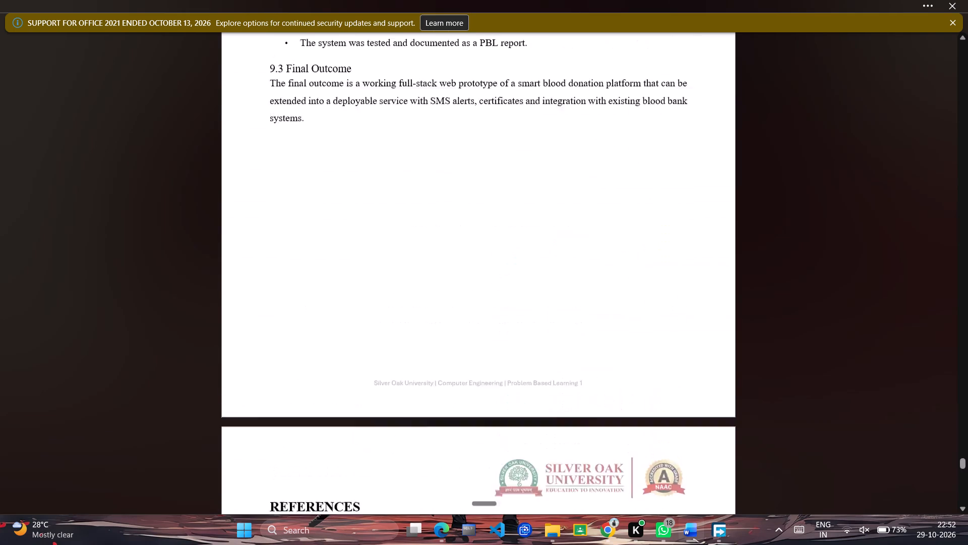
scroll(607, 381, up, 15)
scroll(607, 381, up, 6)
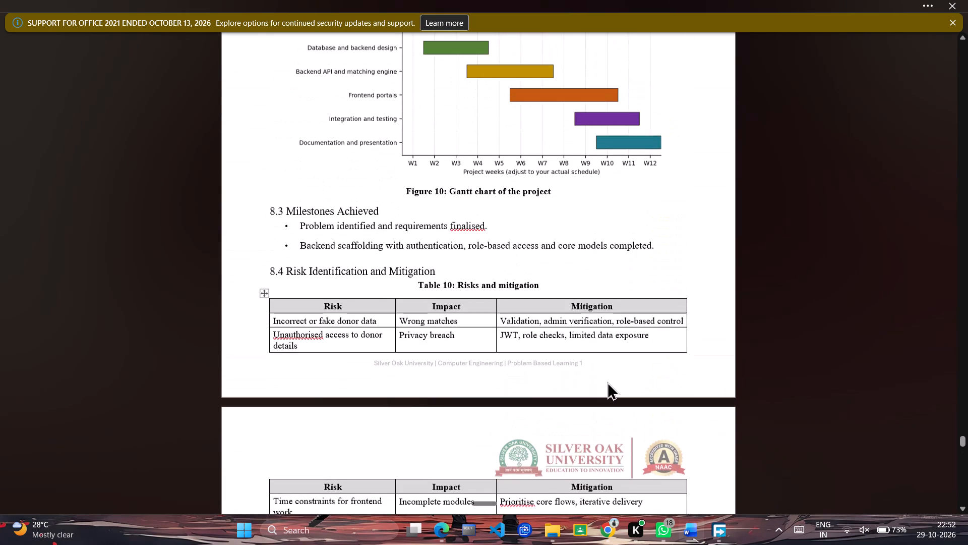
drag(308, 211, 360, 211)
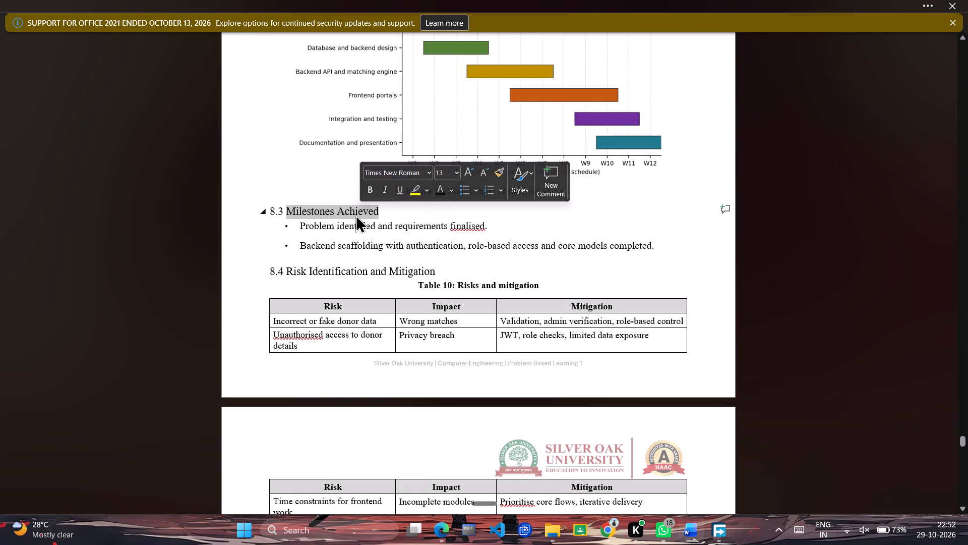
Set the Annexure A – Survey / Questionnaire heading to 13 pt, copying the size value.
scroll(341, 267, down, 15)
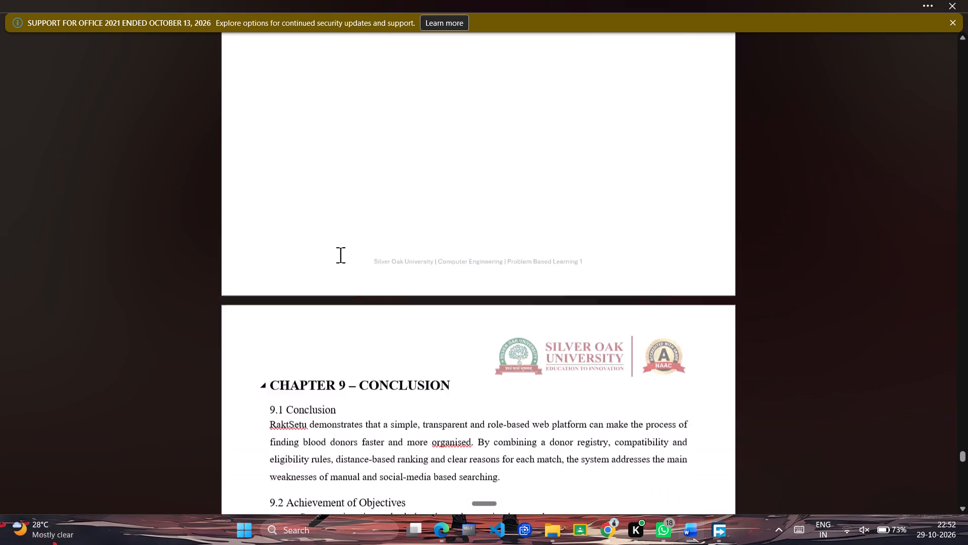
drag(294, 280, 331, 280)
scroll(337, 296, down, 12)
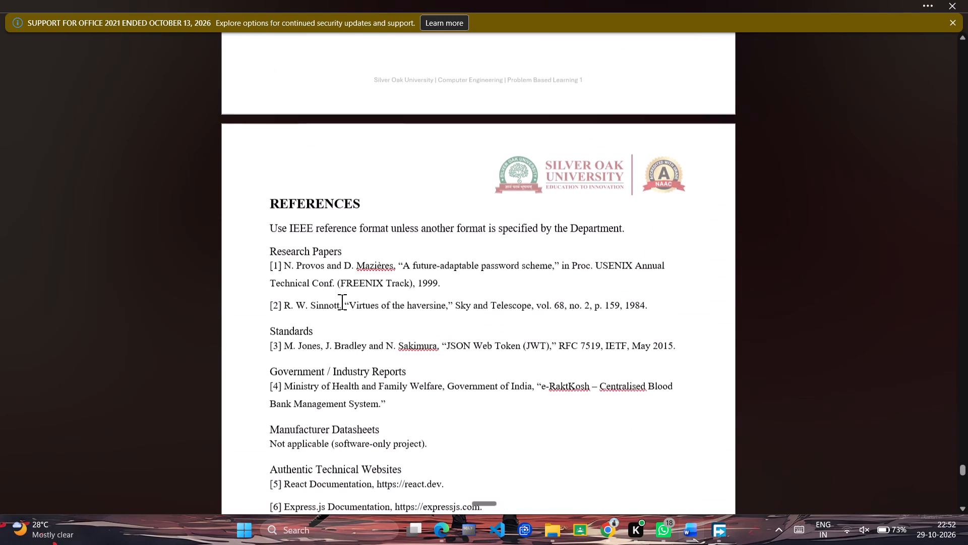
scroll(342, 302, down, 12)
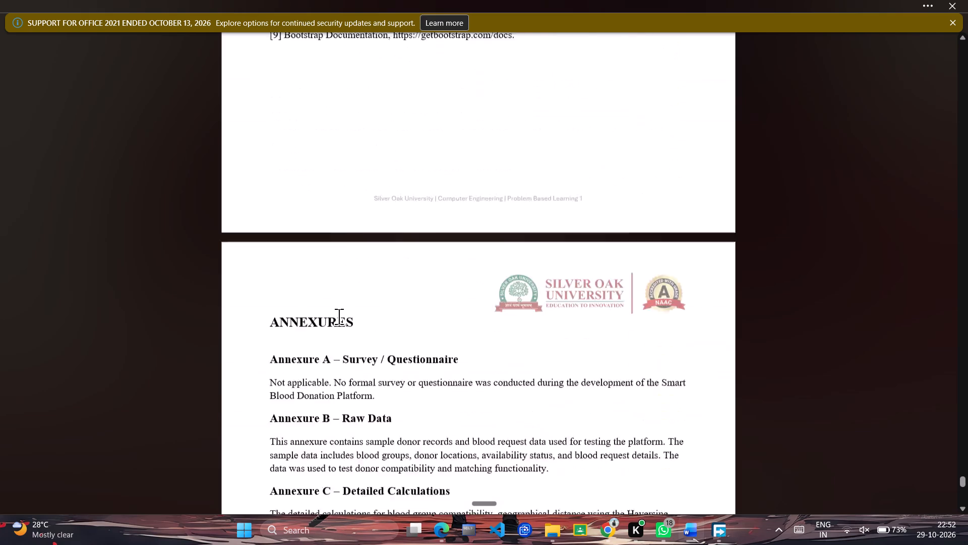
drag(270, 191, 482, 194)
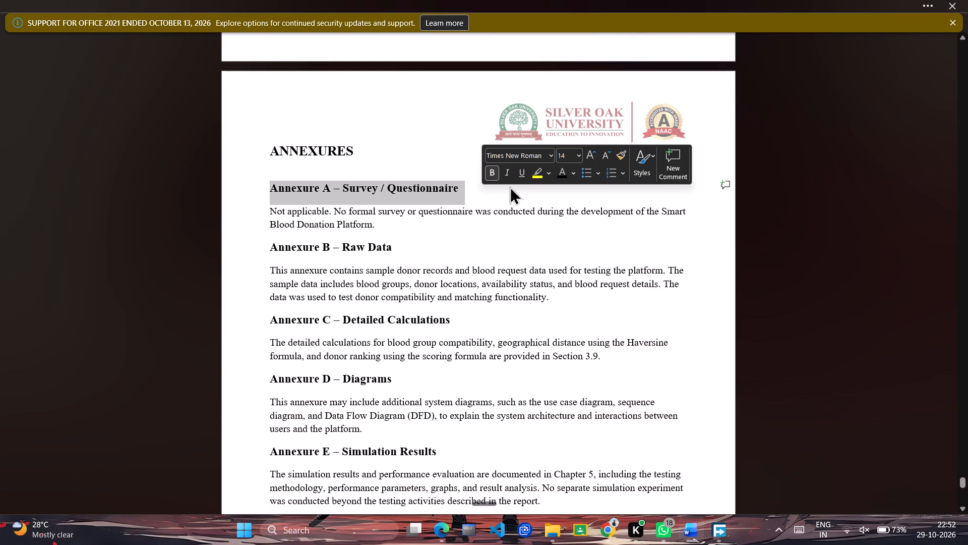
click(577, 156)
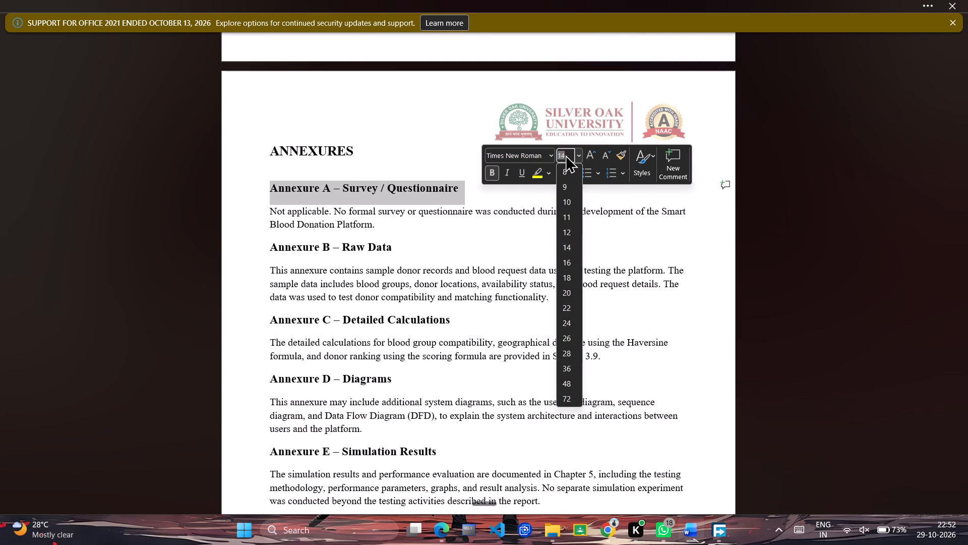
click(565, 153)
key(BackSpace)
key(3)
key(ctrl+a)
key(ctrl+c)
click(358, 248)
Set the Annexure B – Raw Data heading to 13 pt using the copied size value.
drag(397, 247, 236, 250)
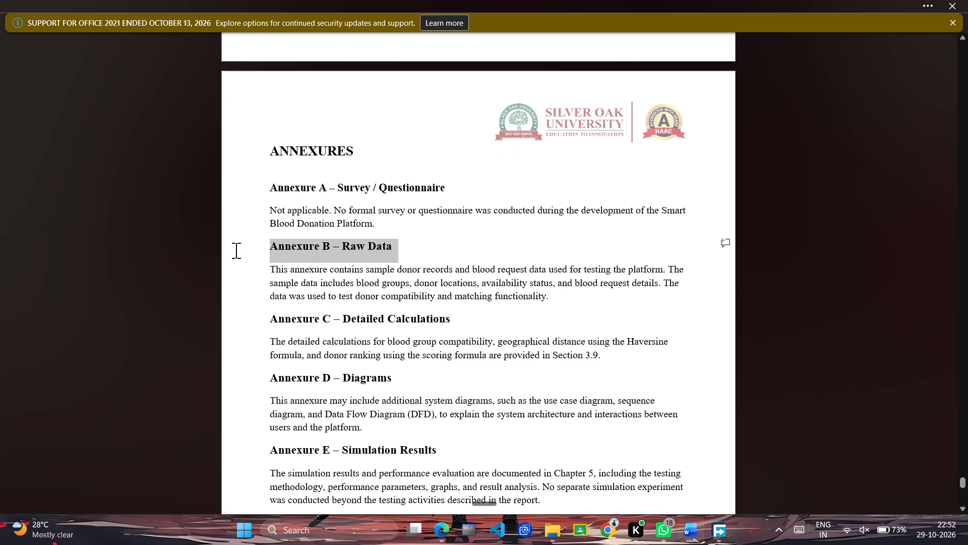
drag(236, 250, 236, 251)
double_click(325, 213)
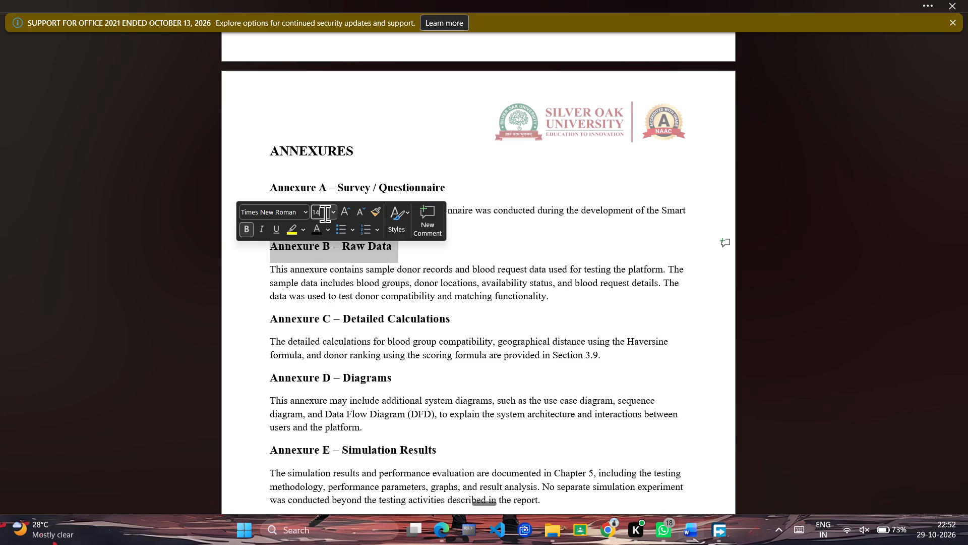
key(ctrl+a)
key(ctrl+v)
click(332, 328)
Set the Annexure C – Detailed Calculations heading to 13 pt using the copied size value.
drag(267, 315, 449, 319)
click(528, 280)
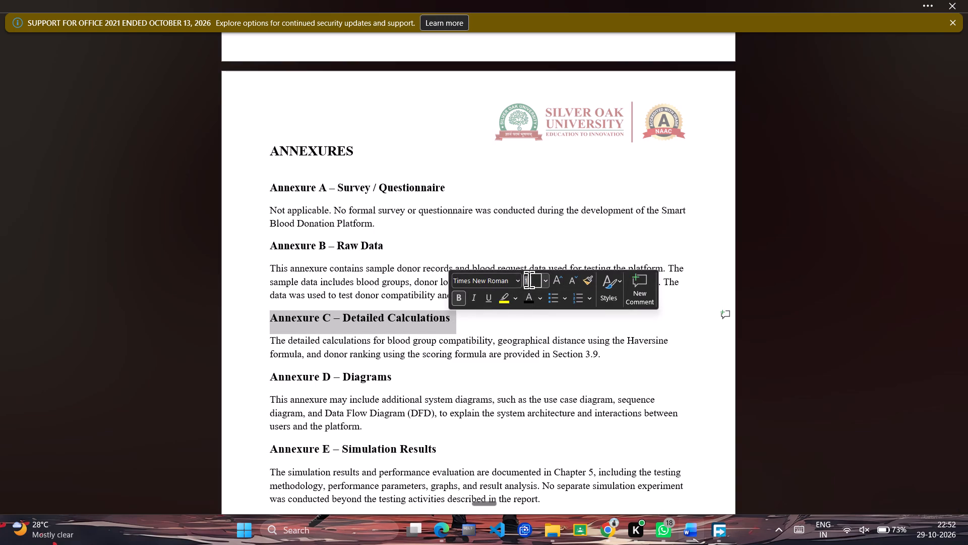
key(ctrl+v)
click(482, 334)
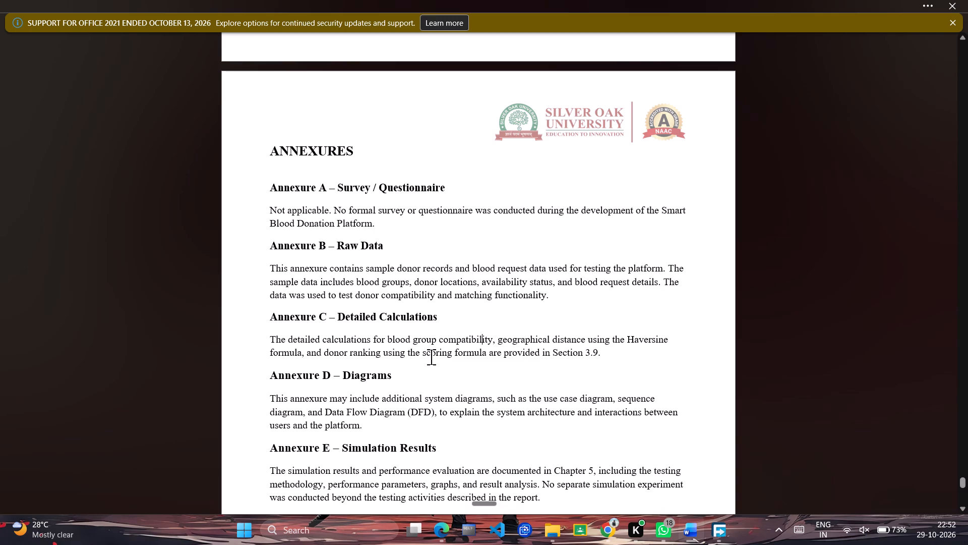
Set the Annexure D – Diagrams heading to 13 pt using the copied size value.
drag(263, 378, 429, 377)
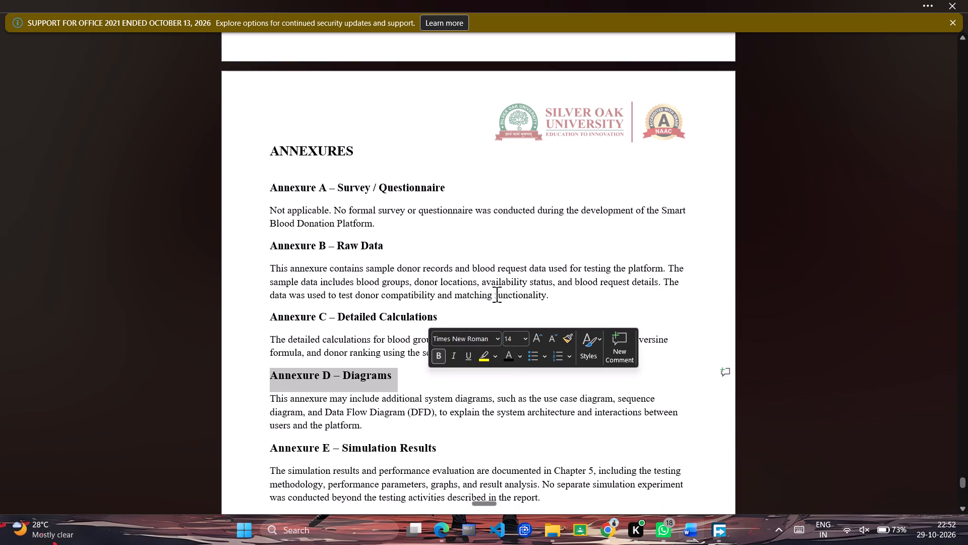
click(510, 334)
key(ctrl+v)
Set the Annexure E – Simulation Results heading to 13 pt using the copied size value.
scroll(361, 400, down, 1)
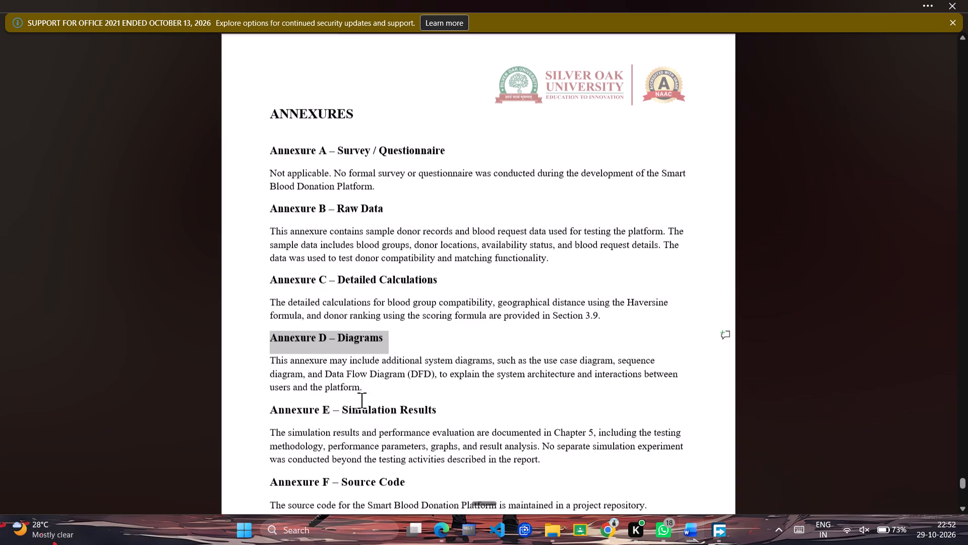
double_click(307, 385)
click(307, 385)
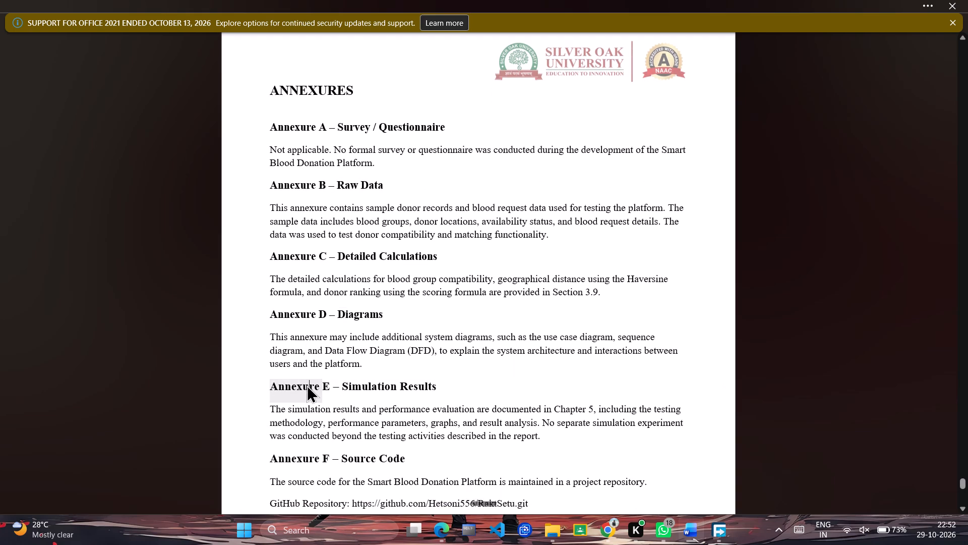
drag(266, 384, 445, 383)
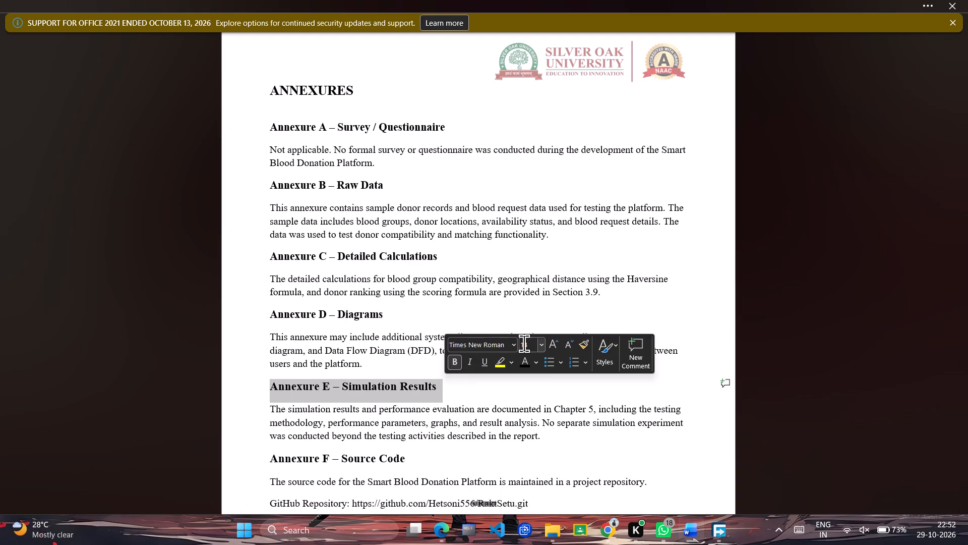
click(525, 343)
key(ctrl+v)
Set the Annexure F – Source Code heading to 13 pt using the copied size value.
scroll(368, 431, down, 1)
click(311, 396)
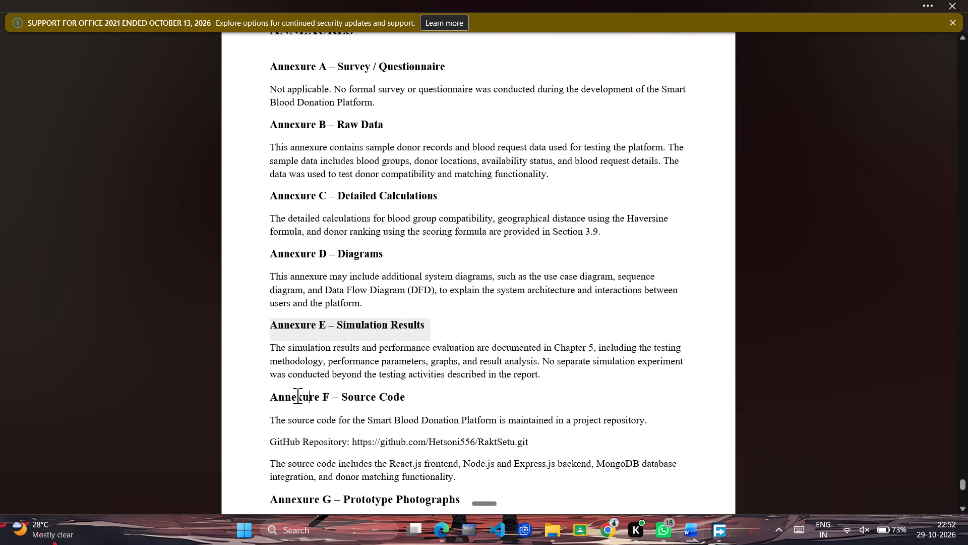
drag(270, 398, 412, 396)
click(500, 357)
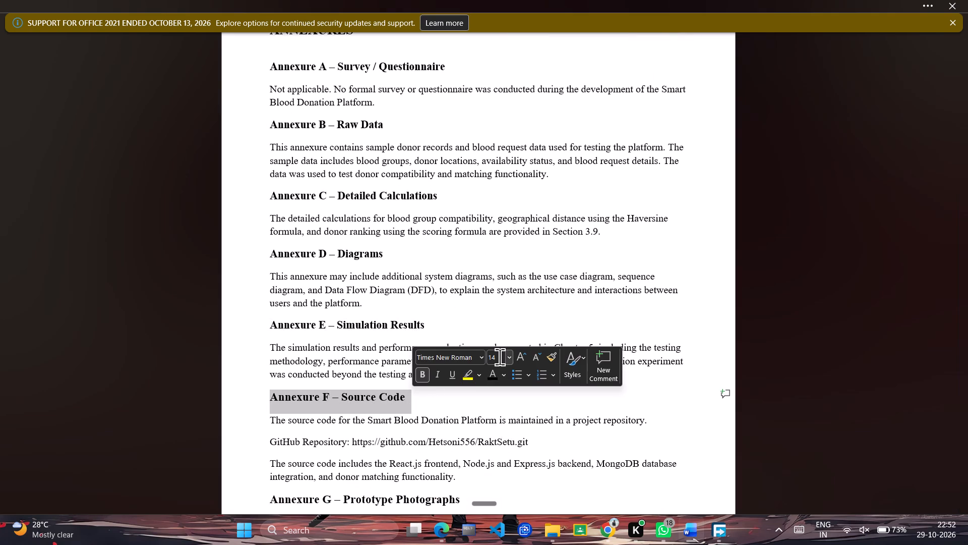
key(ctrl+v)
Set the Annexure G – Prototype Photographs heading to 13 pt using the copied size value.
scroll(403, 421, down, 4)
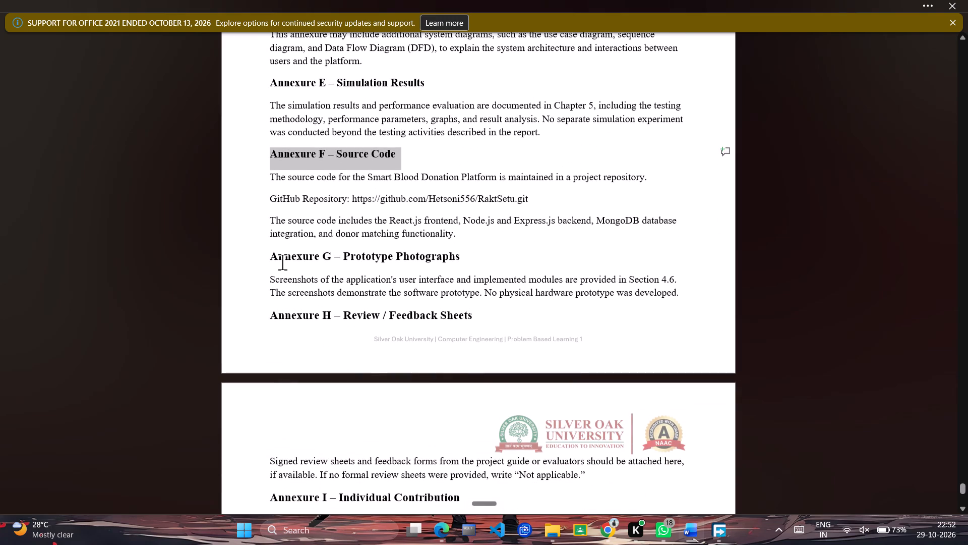
click(282, 262)
drag(257, 258, 480, 259)
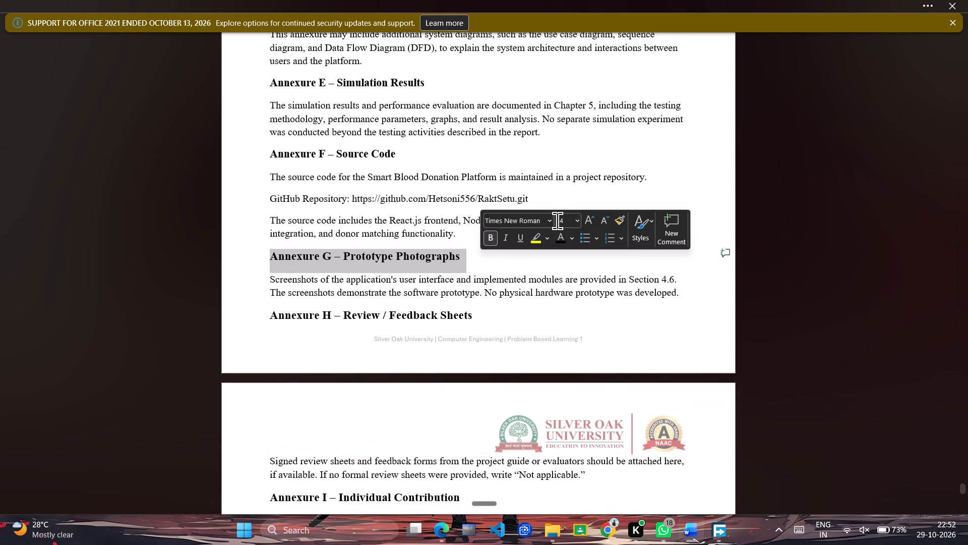
click(561, 217)
key(ctrl+v)
Set the Annexure H – Review / Feedback Sheets heading to 13 pt using the copied size value.
click(331, 313)
drag(260, 314, 502, 309)
click(586, 274)
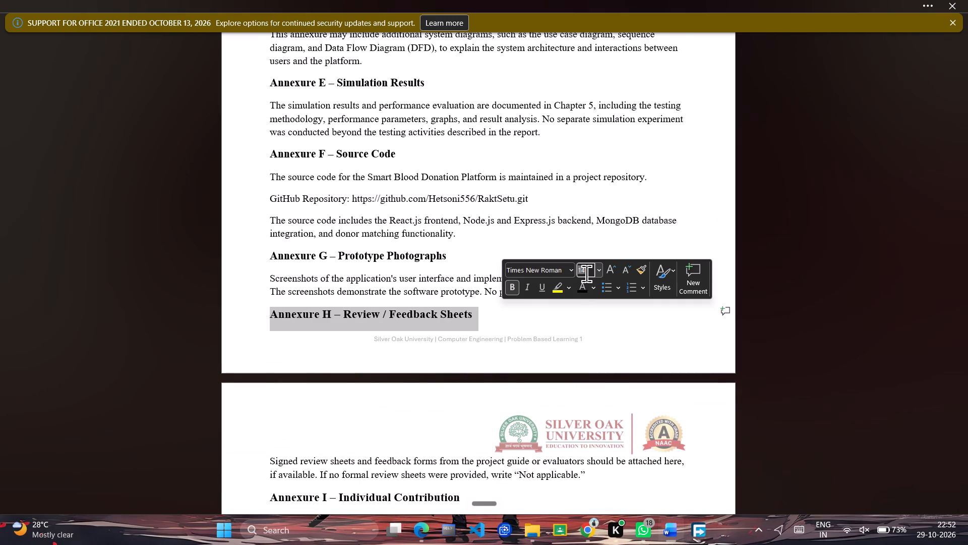
key(ctrl+v)
Set the Annexure I – Individual Contribution heading to 13 pt using the copied size value, then deselect it.
scroll(372, 377, down, 2)
scroll(308, 374, down, 1)
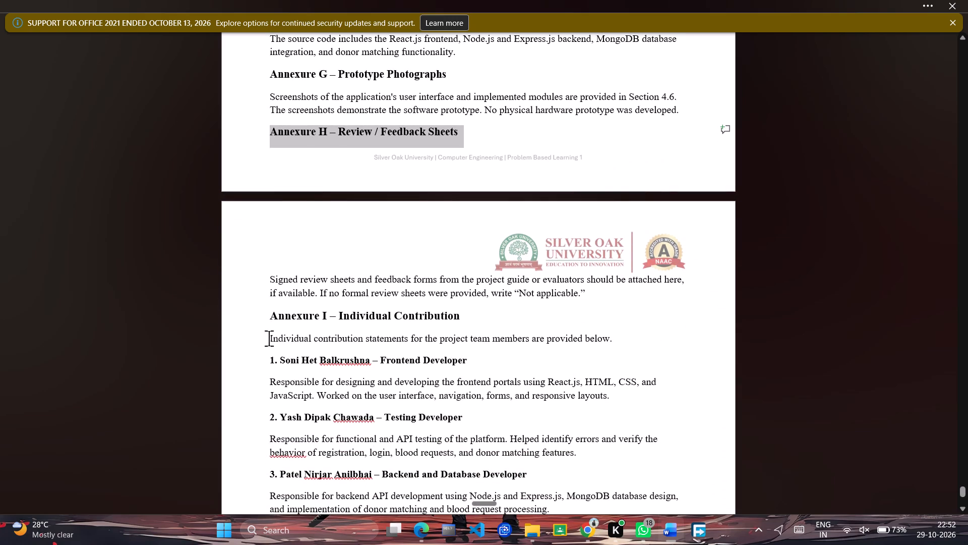
click(272, 319)
double_click(286, 318)
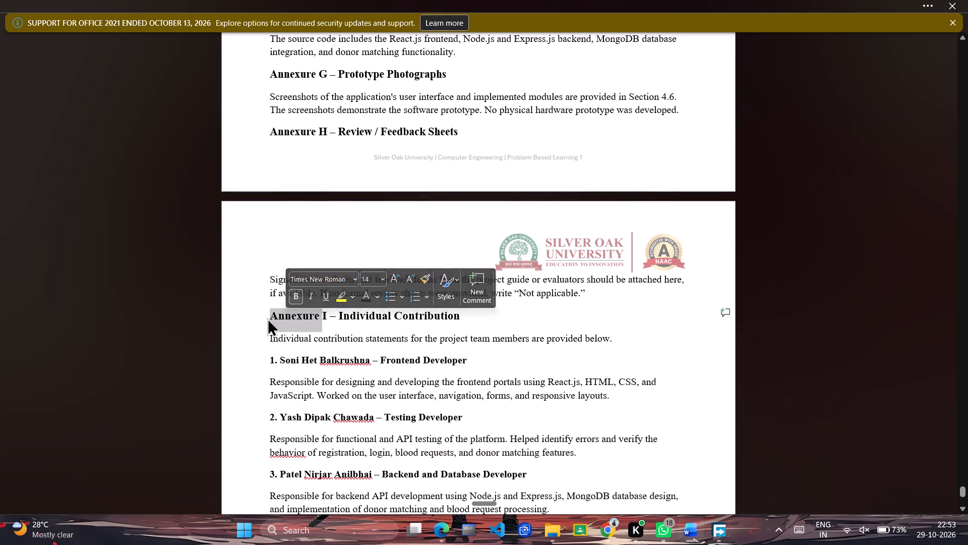
click(267, 318)
drag(264, 318, 483, 321)
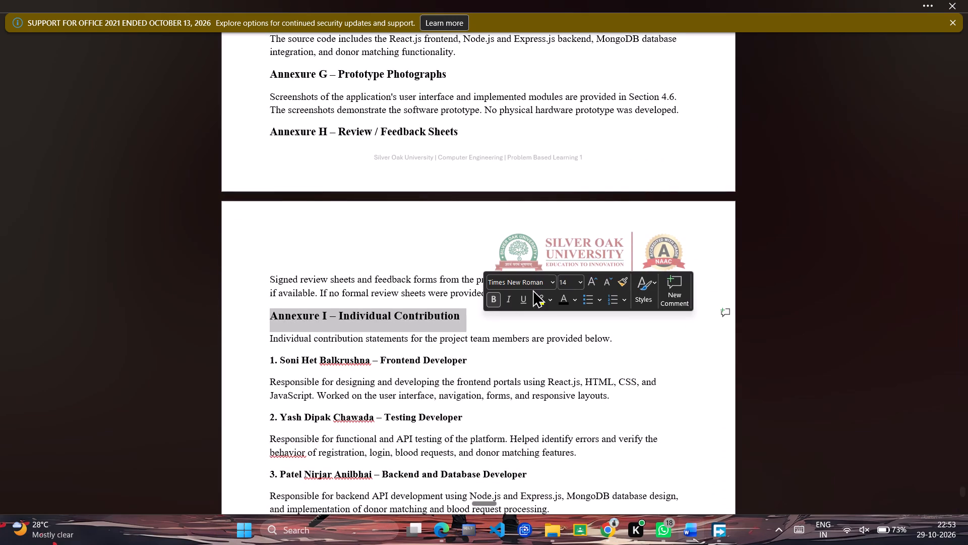
click(566, 282)
key(ctrl+v)
click(880, 387)
Review the report's layout and headings from the end of the annexures back to the database schema diagram in Chapter 4.
scroll(801, 394, down, 4)
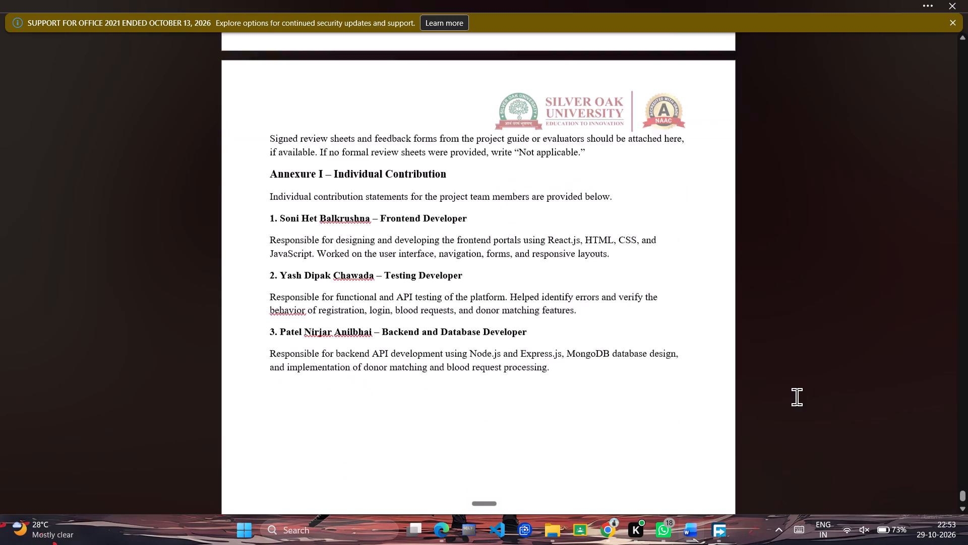
scroll(683, 379, down, 2)
scroll(682, 379, up, 17)
scroll(680, 379, up, 6)
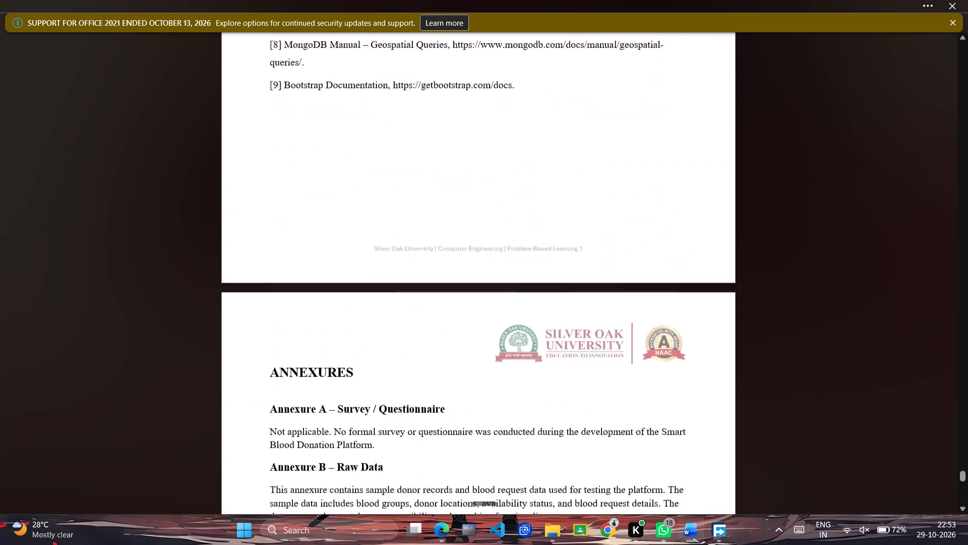
scroll(628, 386, up, 13)
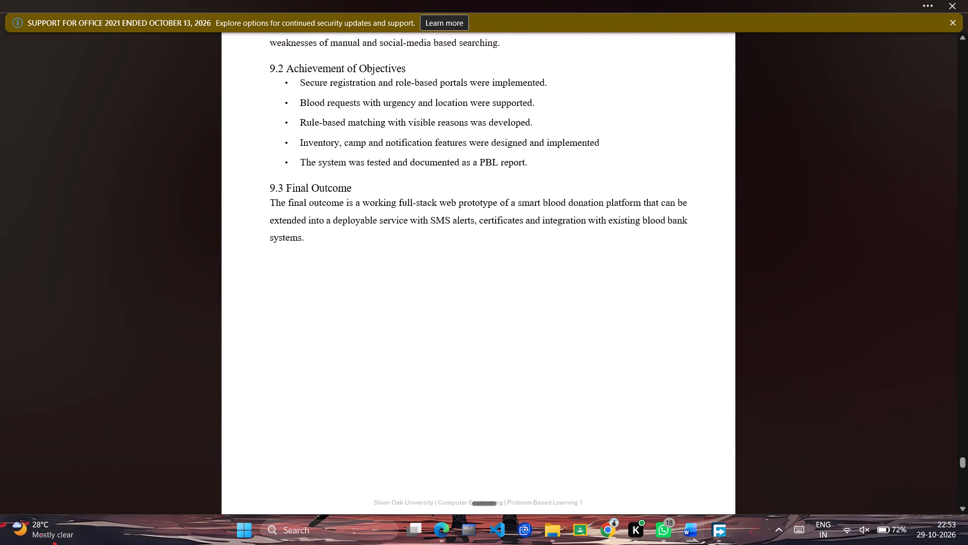
scroll(628, 386, up, 12)
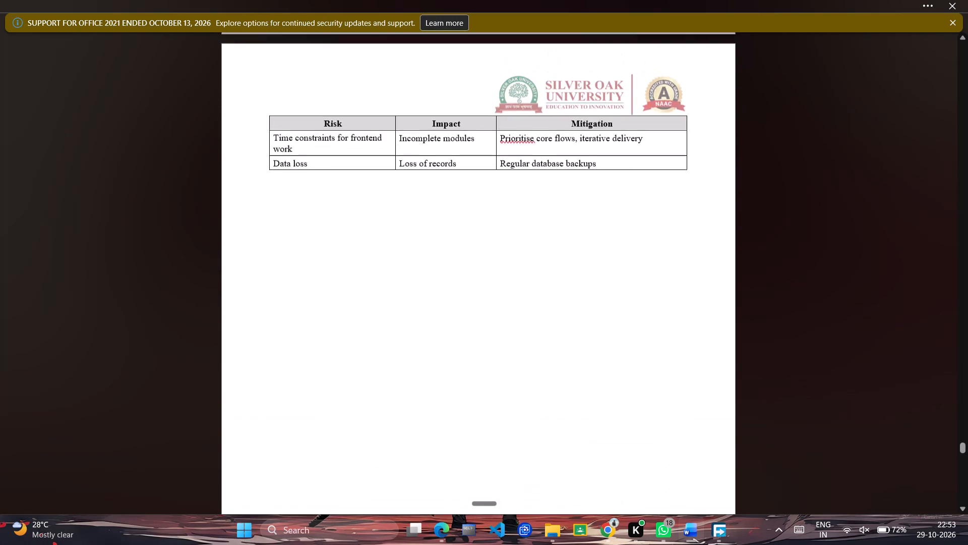
scroll(628, 386, up, 12)
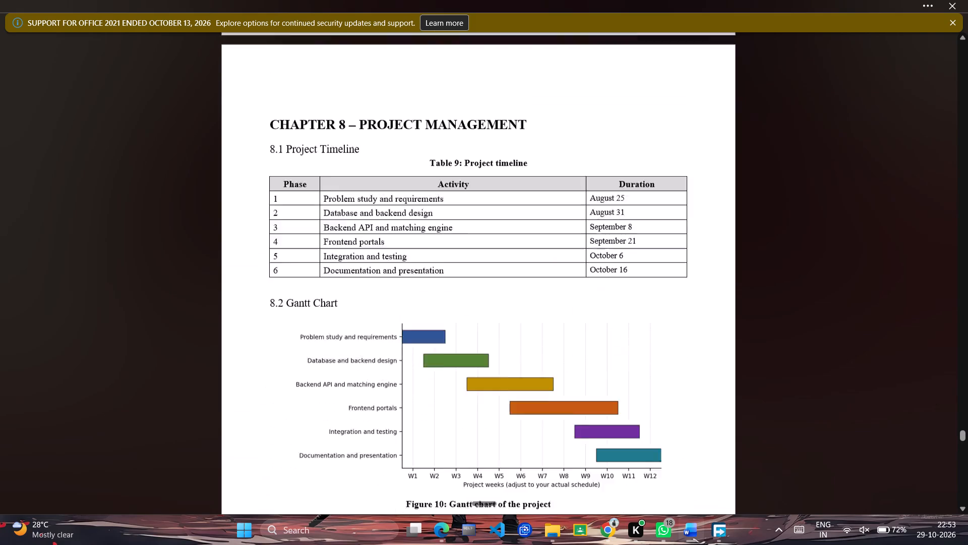
scroll(628, 386, up, 17)
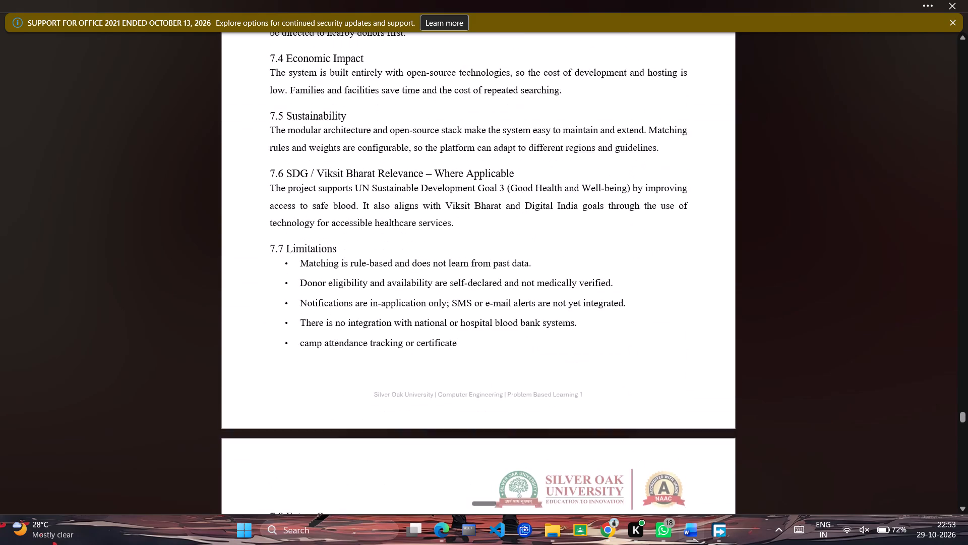
scroll(628, 386, up, 13)
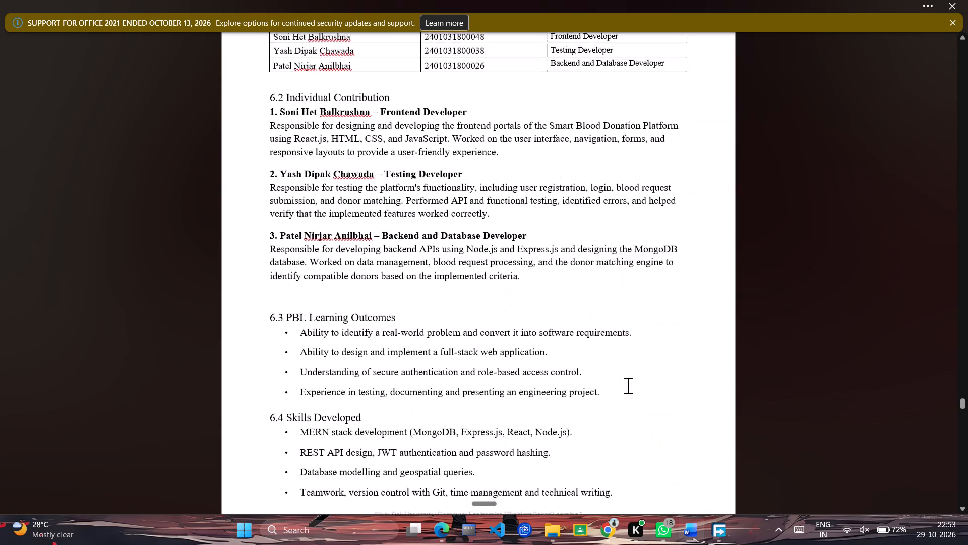
scroll(628, 386, up, 12)
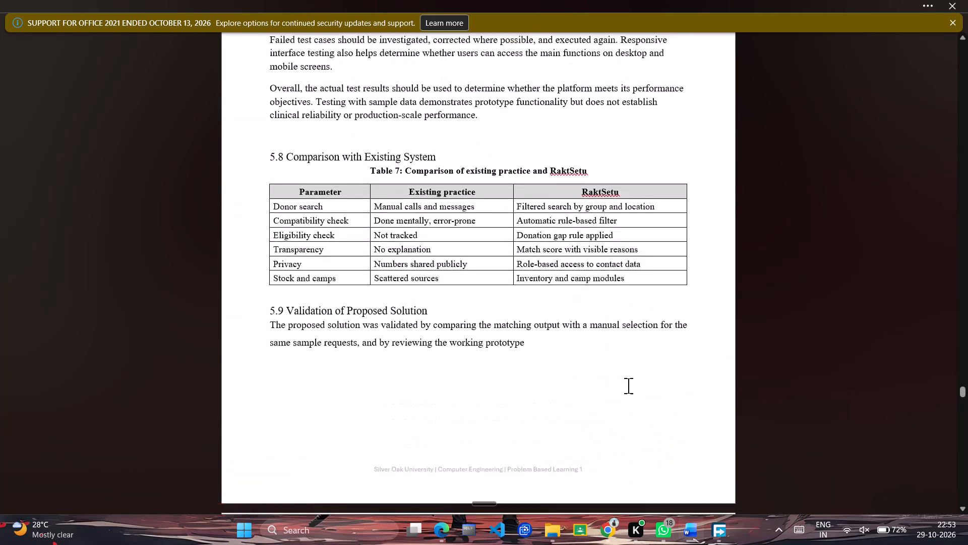
scroll(628, 386, up, 17)
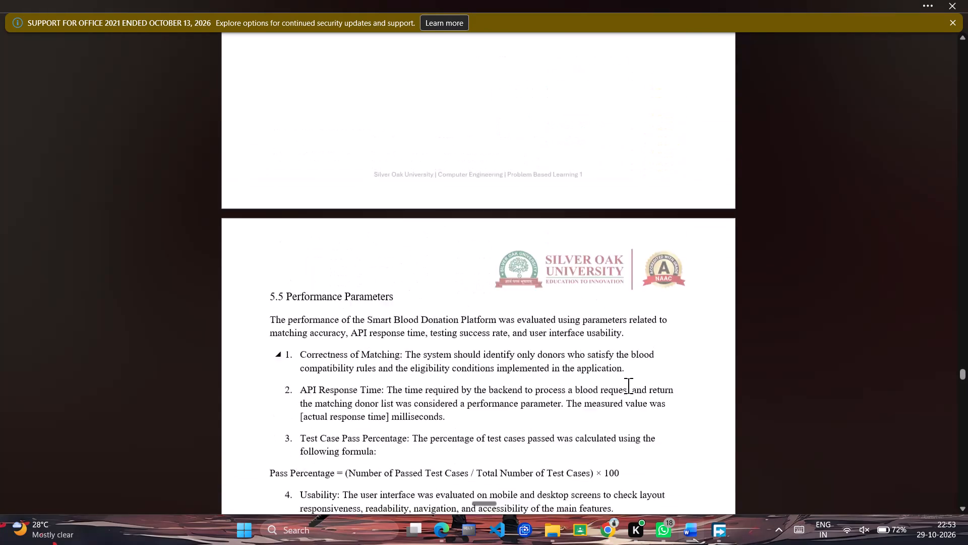
scroll(628, 386, up, 16)
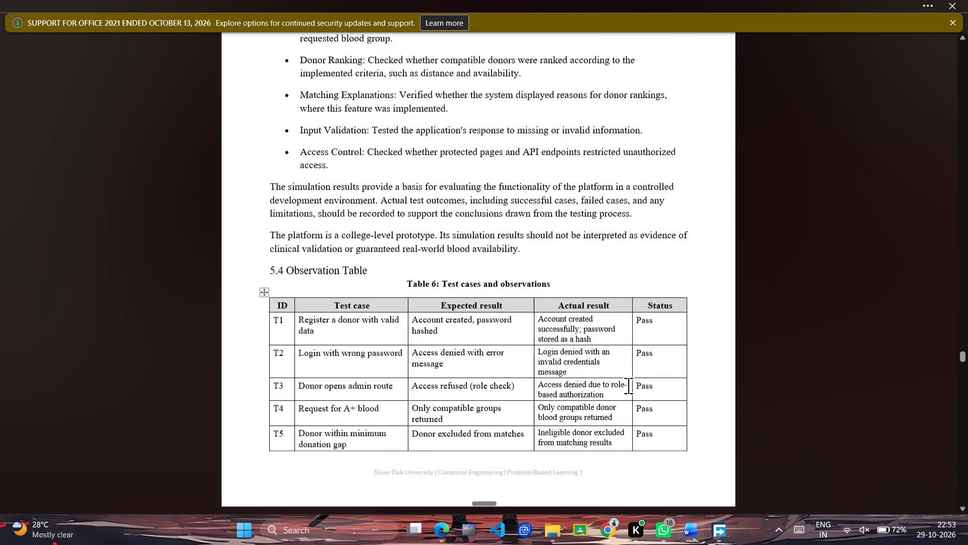
scroll(628, 386, up, 12)
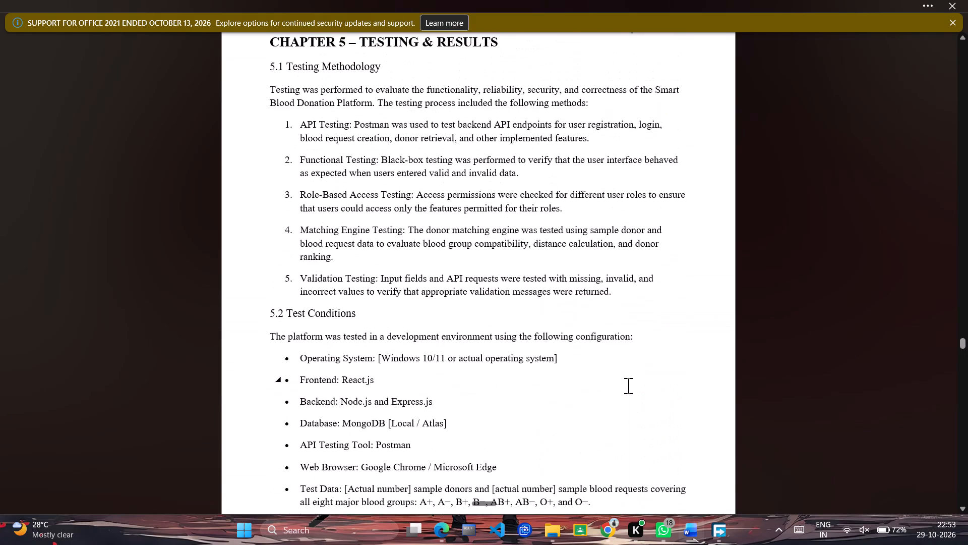
scroll(628, 386, up, 15)
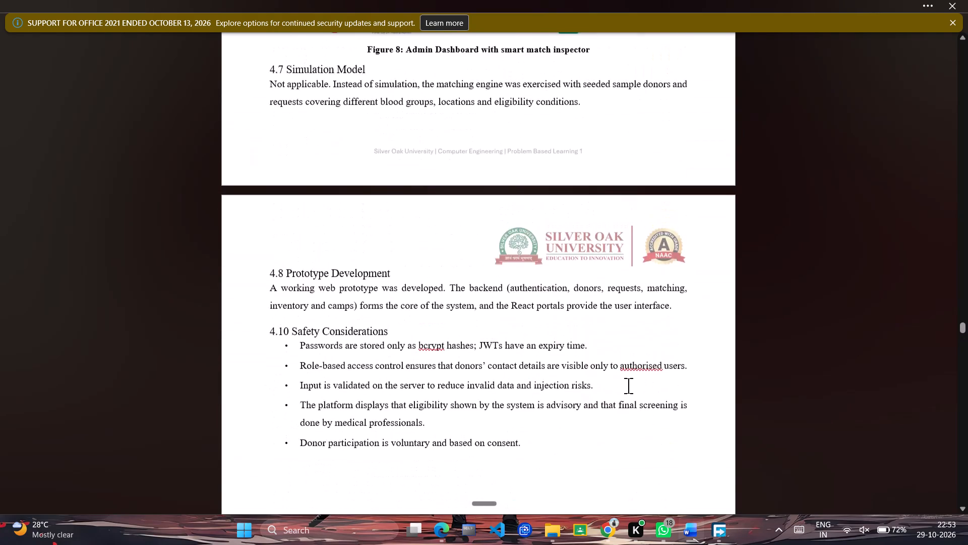
scroll(628, 386, up, 18)
scroll(628, 386, up, 6)
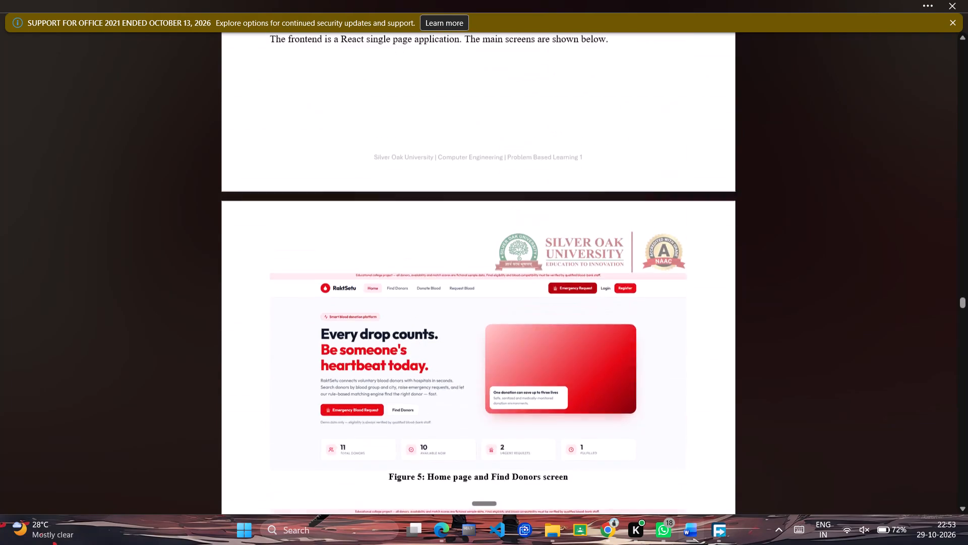
scroll(628, 386, up, 6)
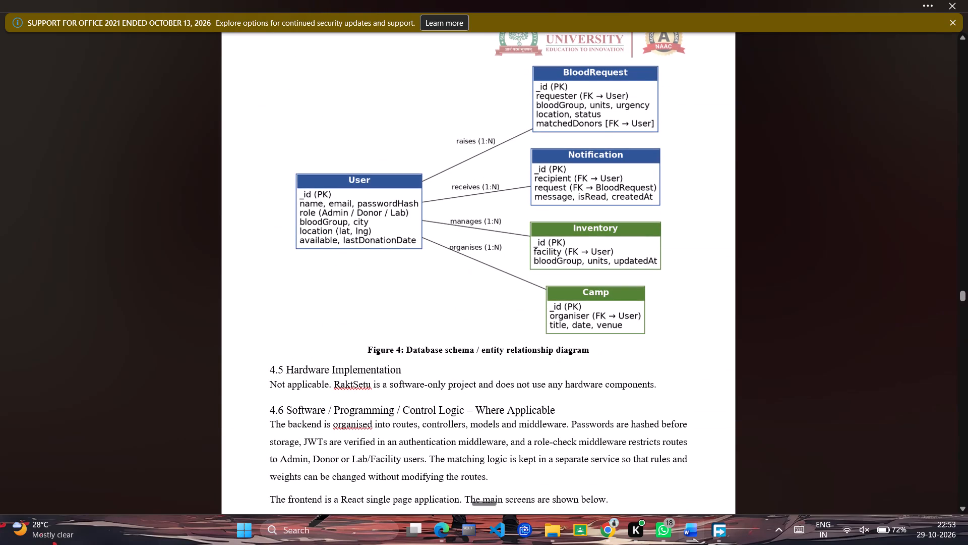
Save the PBL.docx report.
click(189, 6)
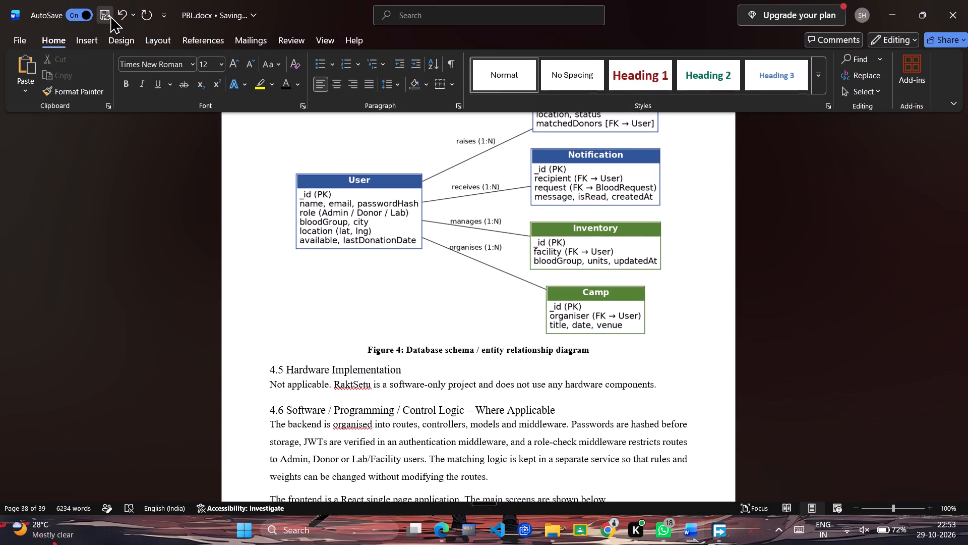
click(106, 14)
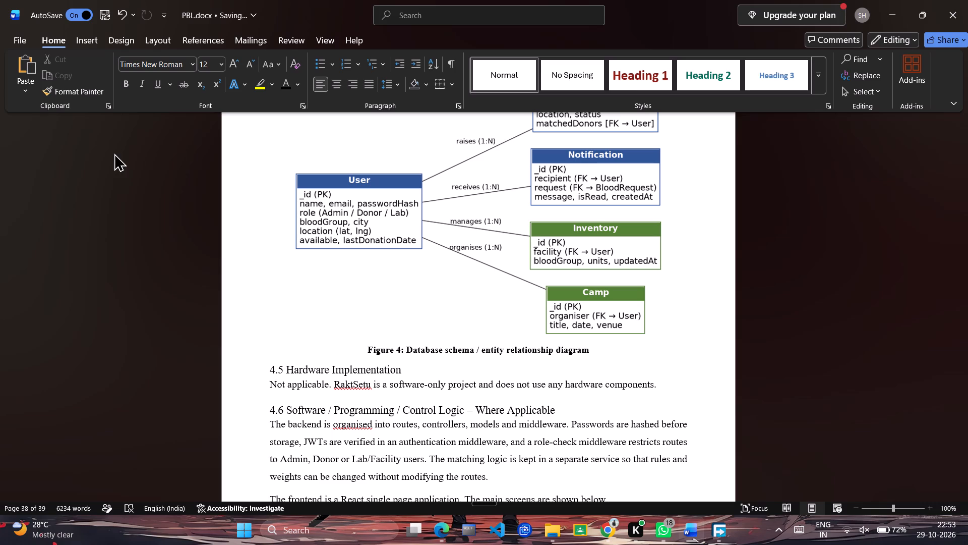
scroll(178, 205, up, 2)
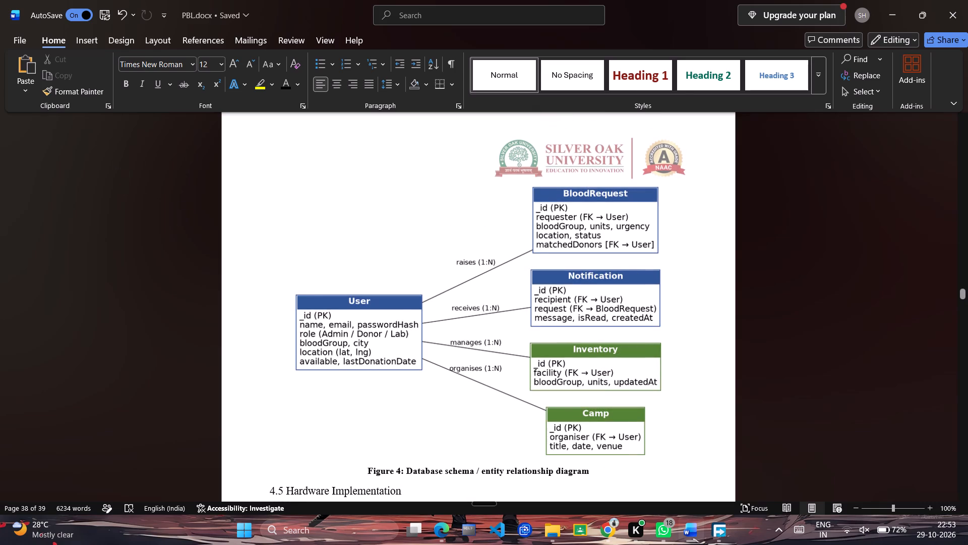
Switch to the Downloads folder in File Explorer and refresh it to check the modified time of PBL.docx.
key(alt+Tab)
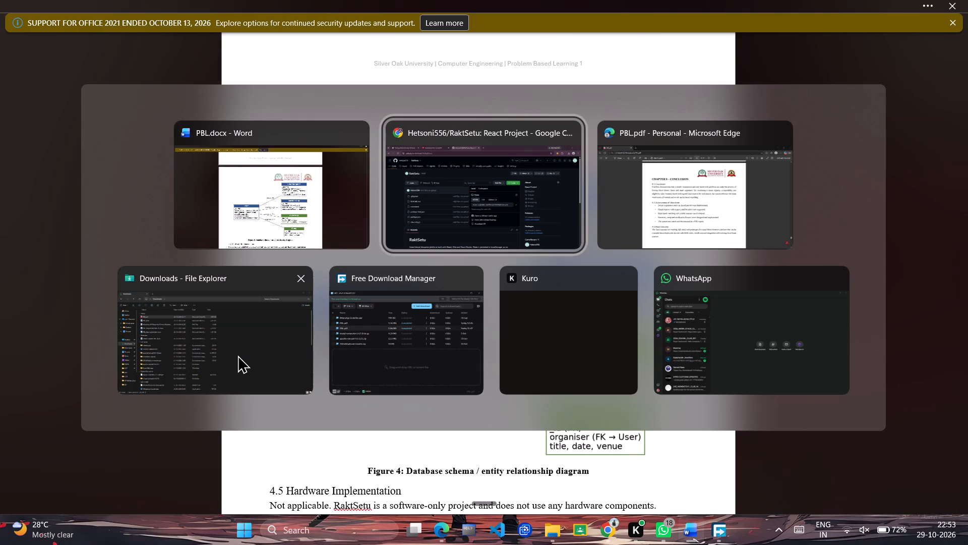
alt+click(237, 355)
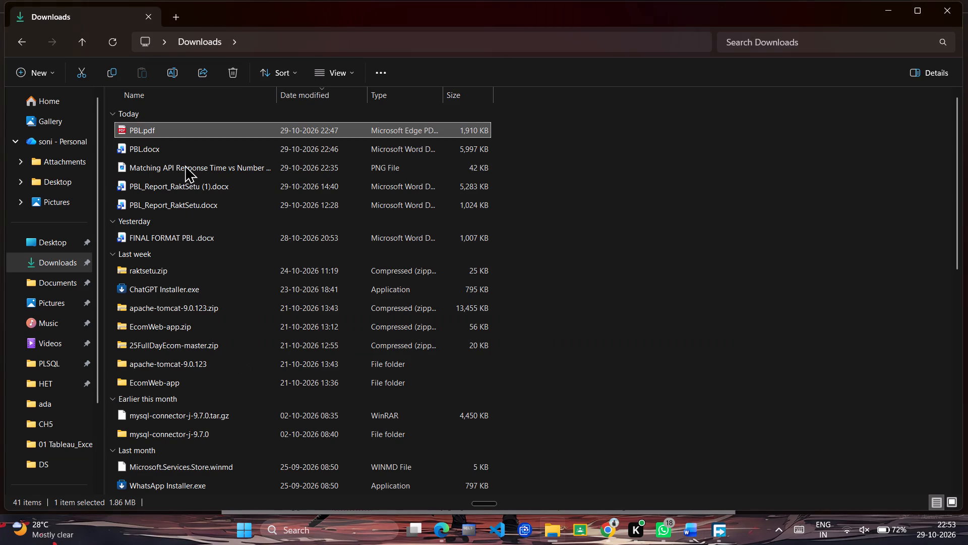
click(107, 45)
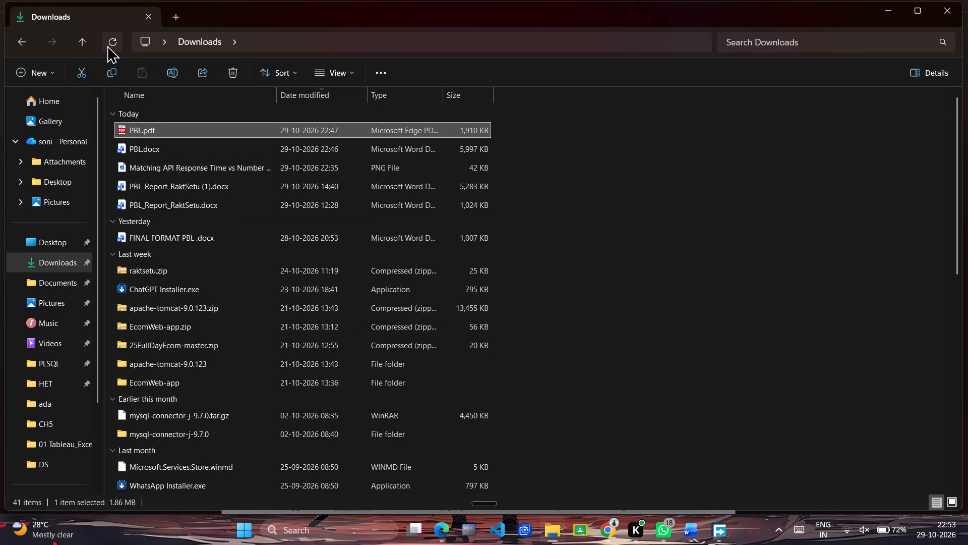
click(113, 42)
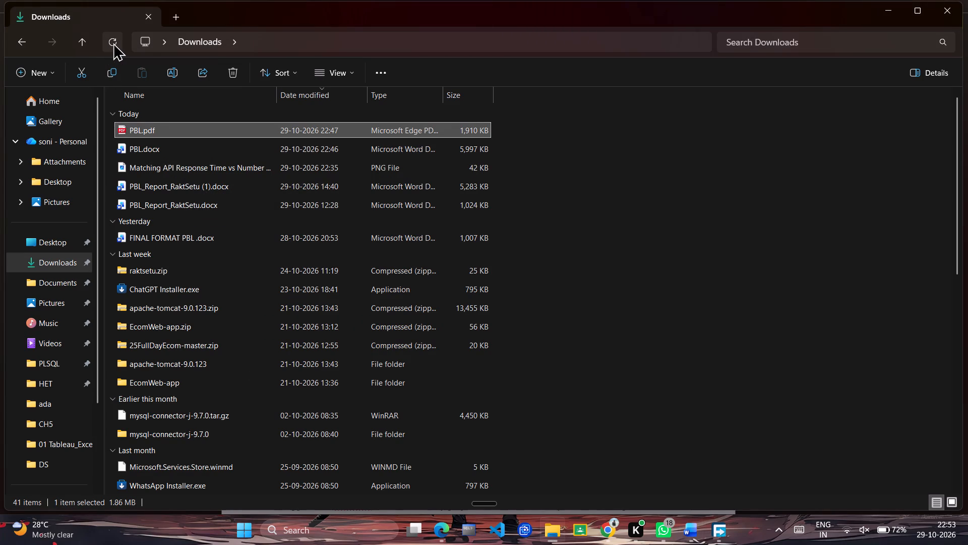
click(113, 42)
Switch back to the PBL.docx report in Word and save it again.
key(alt+Tab)
scroll(317, 238, up, 5)
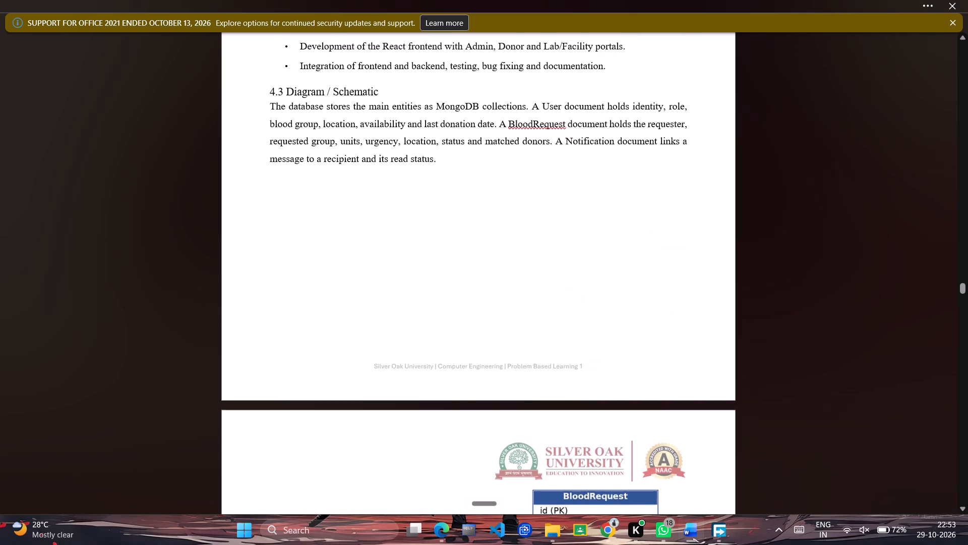
scroll(360, 224, up, 1)
click(274, 1)
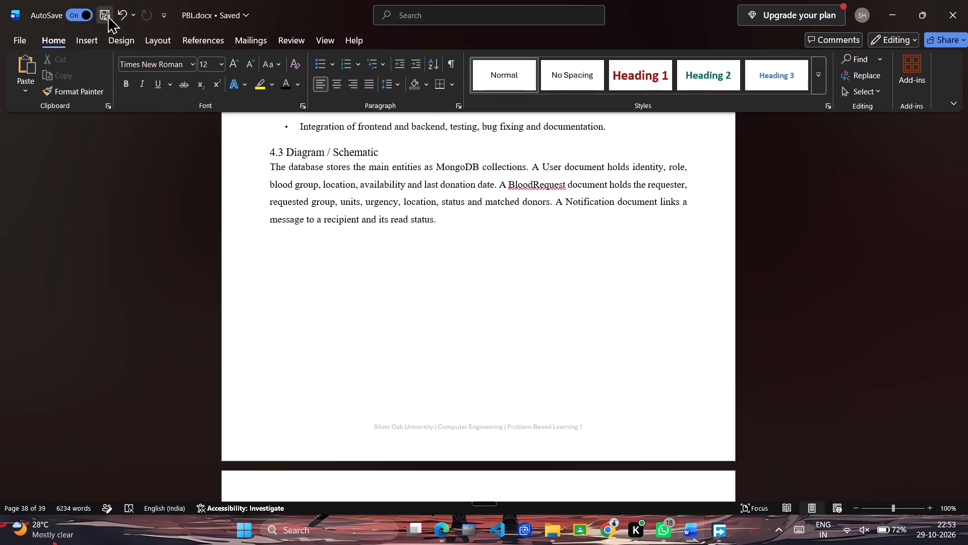
click(106, 15)
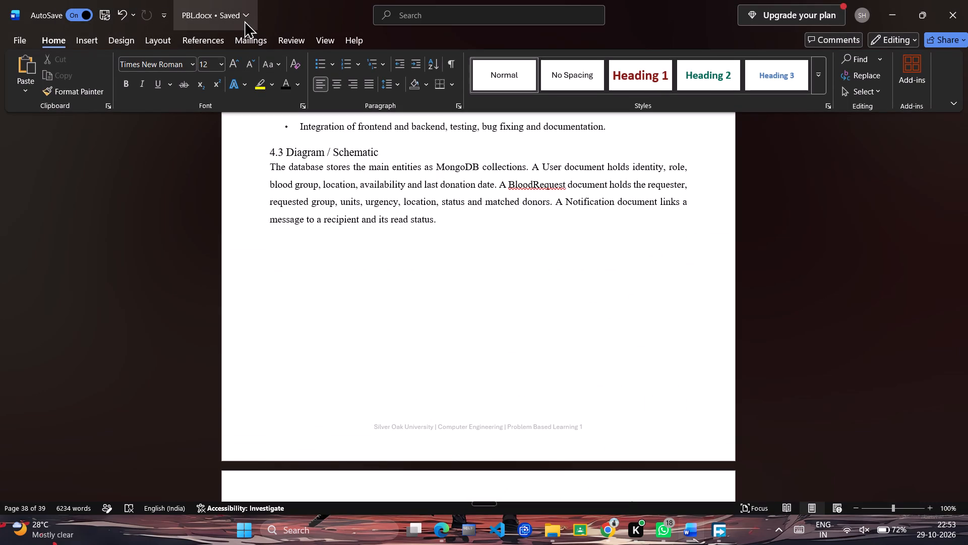
Check the modified time of PBL.docx in the Downloads folder again, comparing it with the report open in Word.
key(alt+Tab)
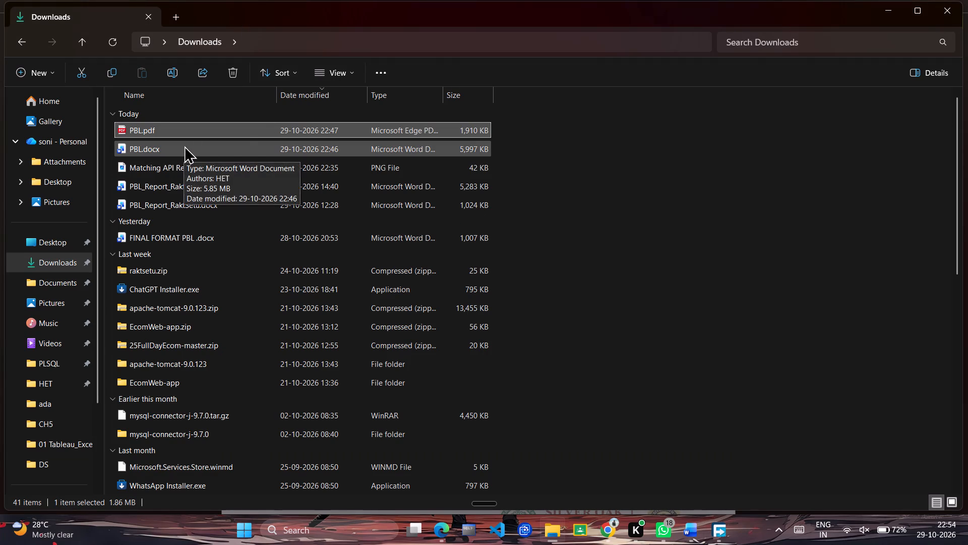
key(alt+Tab)
key(alt+Tab)
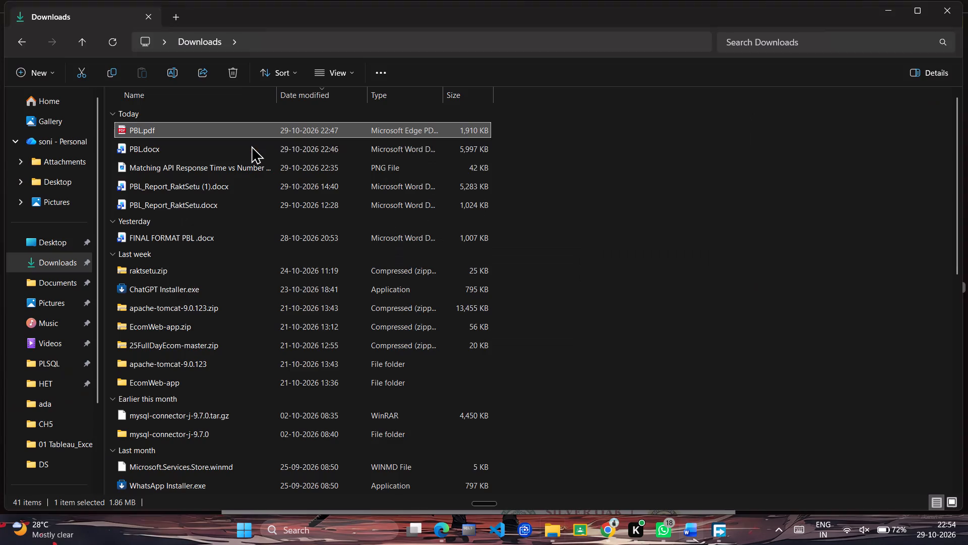
key(alt+Tab)
key(alt+Tab)
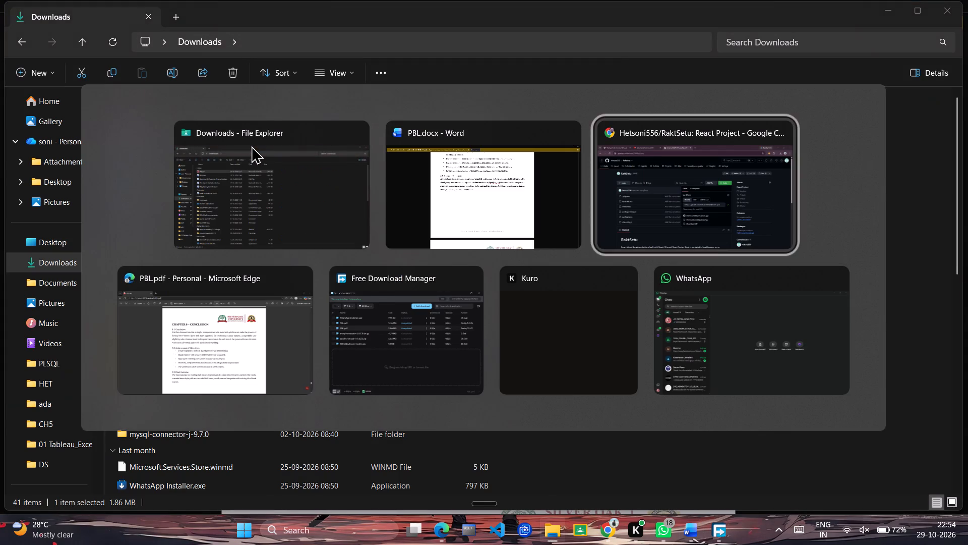
In Chrome, return iLovePDF to its Word to PDF converter and browse the Downloads folder for the Word file.
click(255, 11)
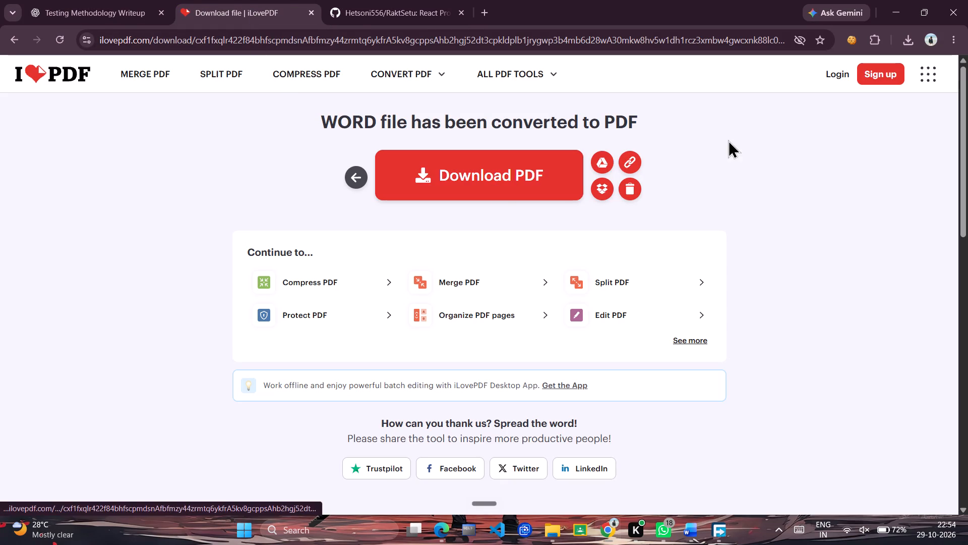
click(358, 173)
click(480, 227)
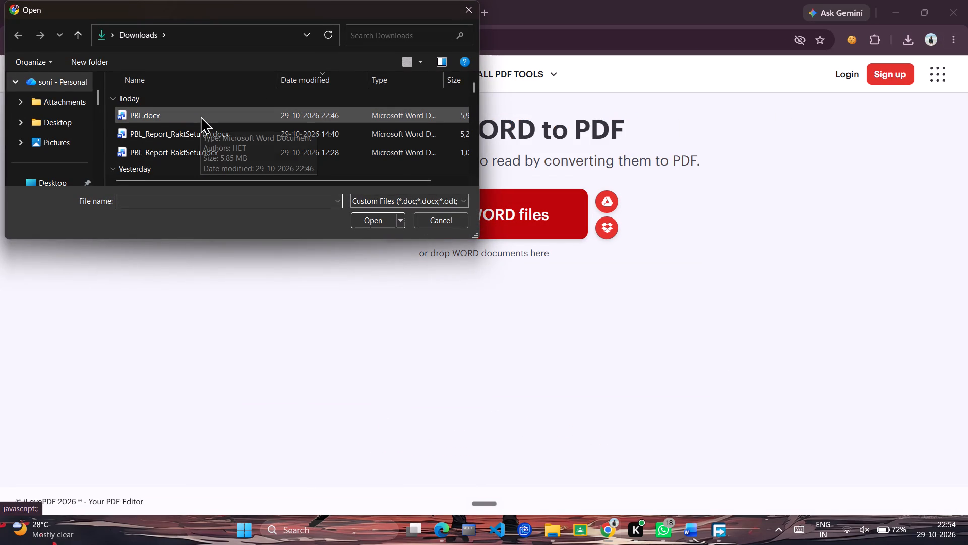
Open PBL.docx from the Downloads folder in File Explorer, check the annexure text size near its end, and close that copy.
key(alt+Tab)
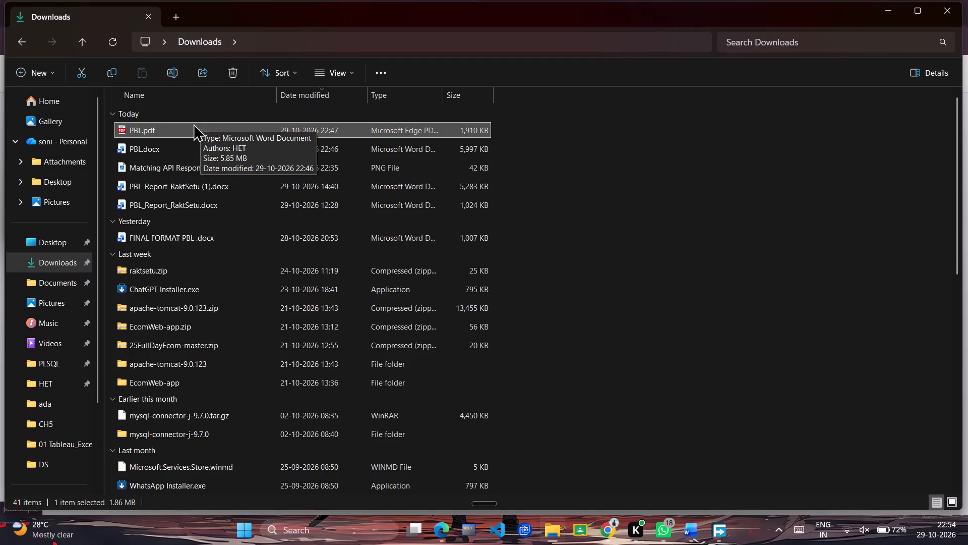
double_click(164, 151)
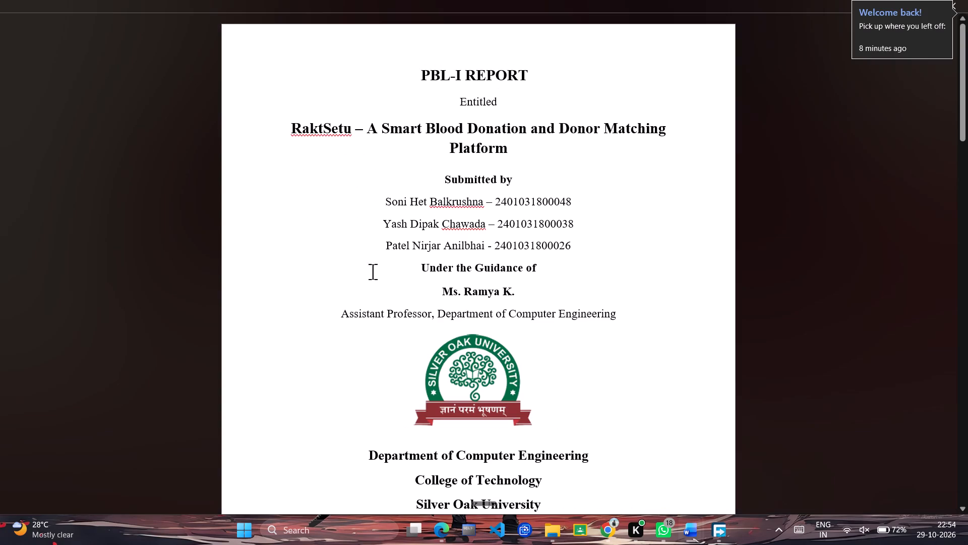
drag(962, 34, 967, 240)
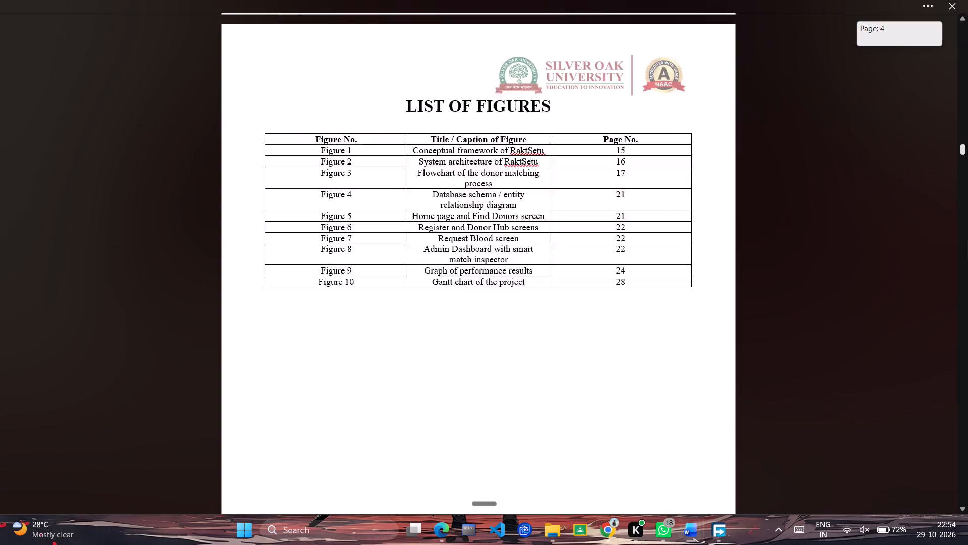
drag(967, 240, 967, 544)
drag(396, 307, 478, 329)
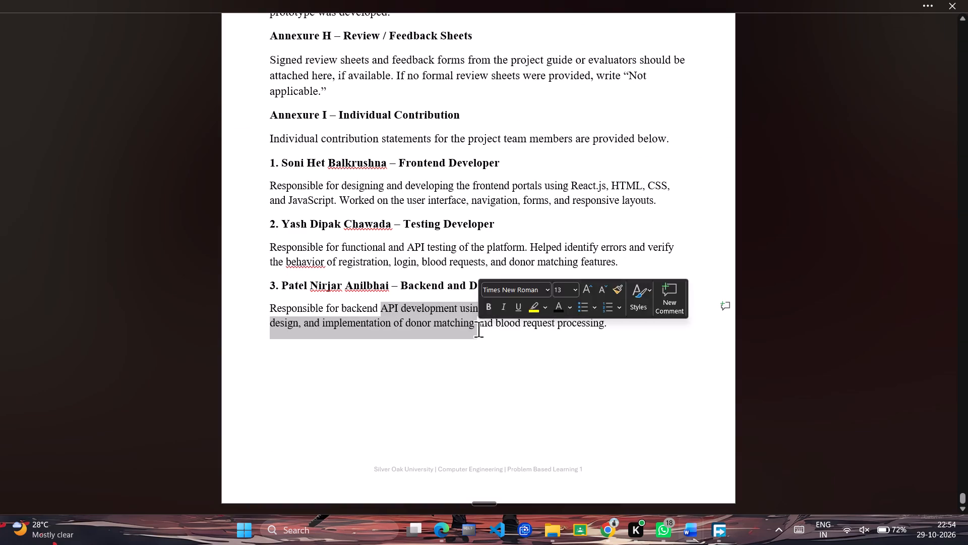
click(543, 369)
click(953, 3)
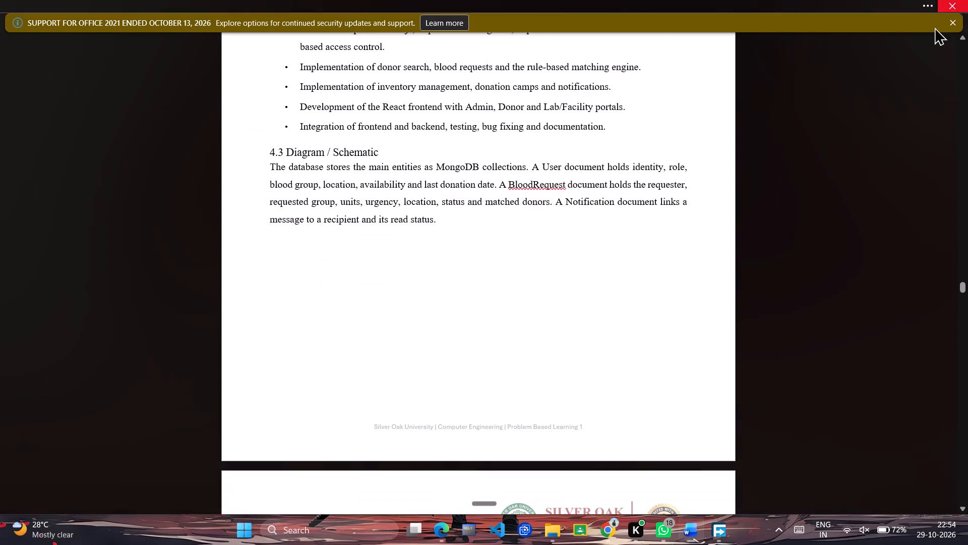
Save the remaining open PBL.docx report once more.
scroll(504, 239, up, 6)
click(201, 6)
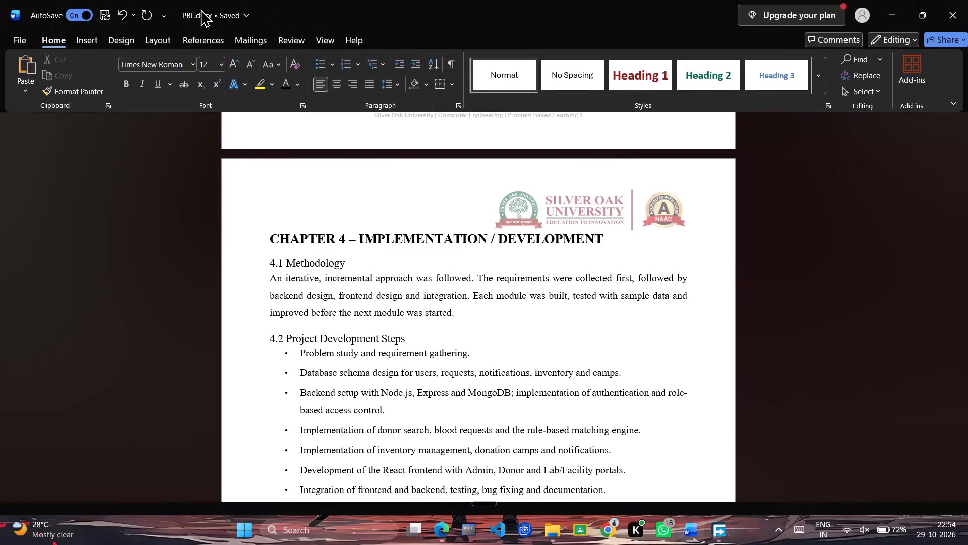
click(105, 16)
click(144, 13)
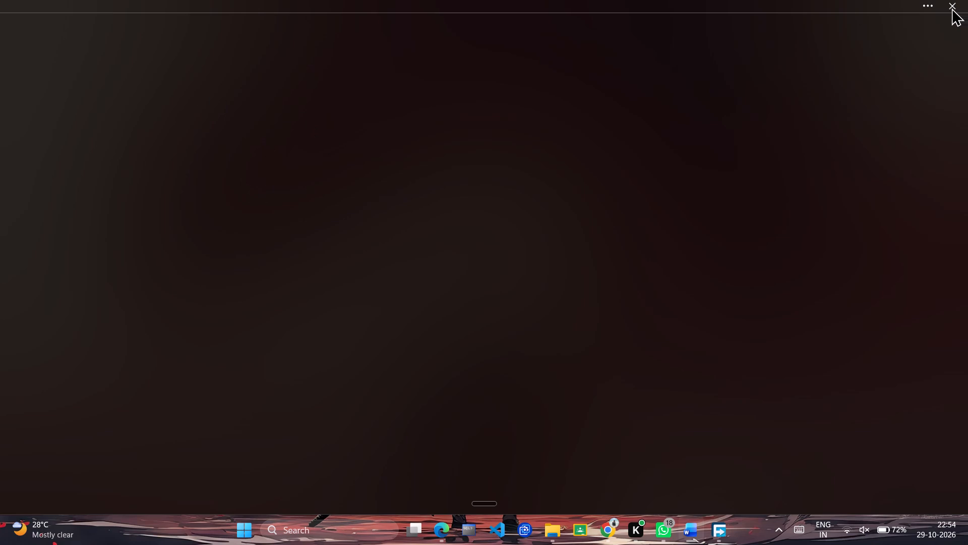
Reopen the Downloads copy of PBL.docx from Word's recent files.
click(485, 0)
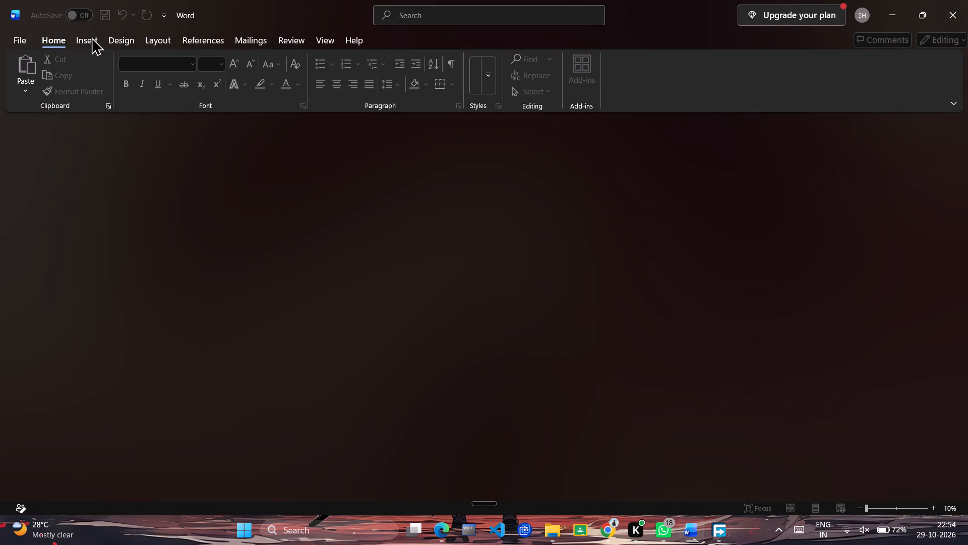
click(22, 37)
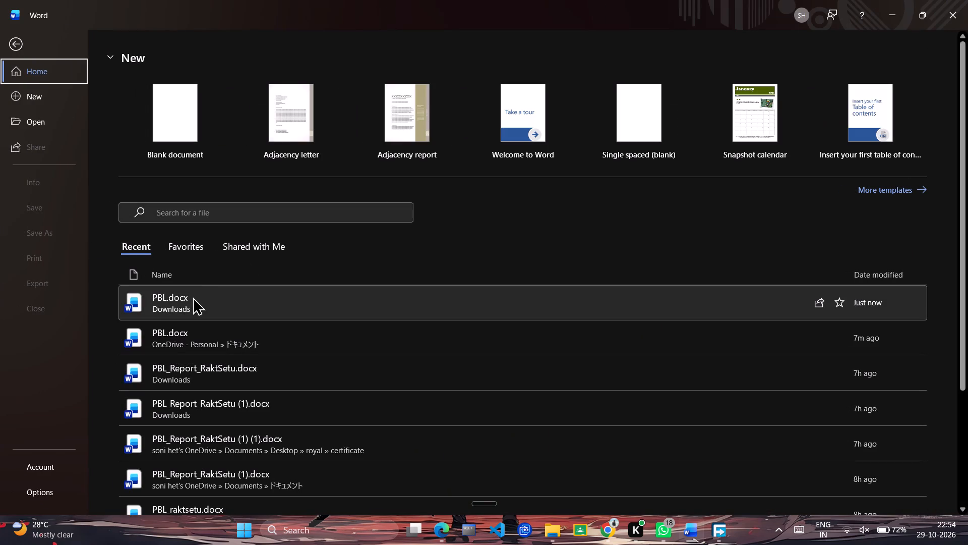
click(166, 302)
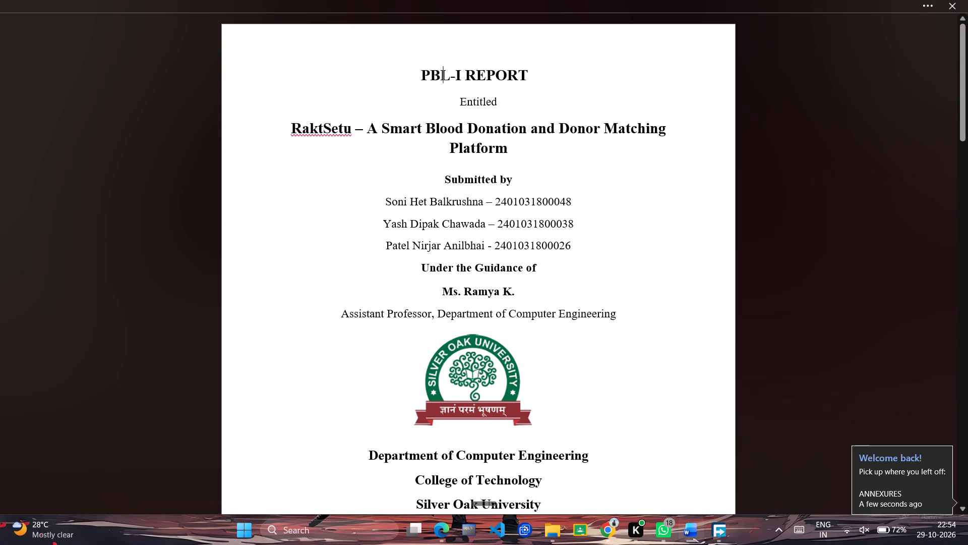
Check the font sizes of the headings and body text in the ANNEXURES section.
scroll(327, 271, down, 4)
drag(964, 40, 967, 531)
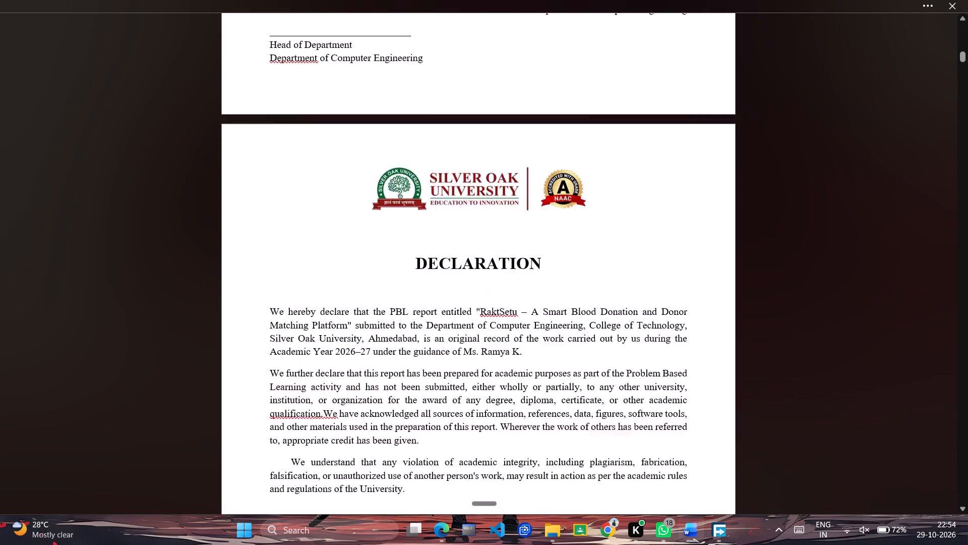
drag(967, 531, 963, 482)
drag(375, 339, 404, 337)
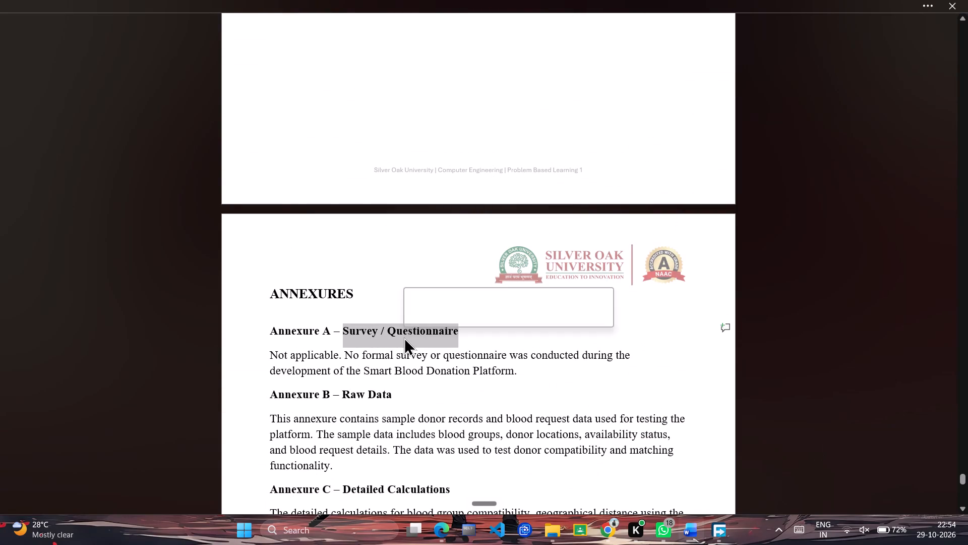
drag(395, 356, 433, 365)
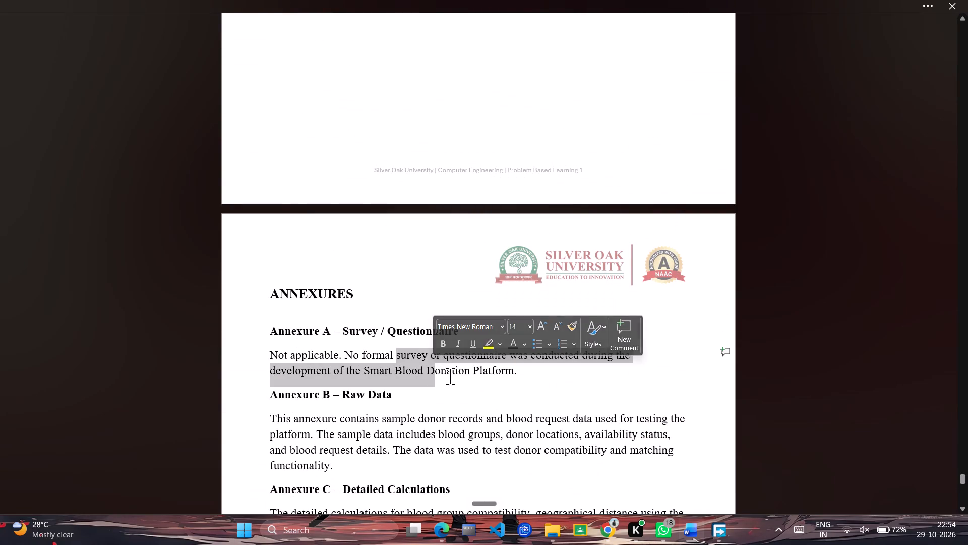
click(520, 374)
drag(520, 374, 455, 368)
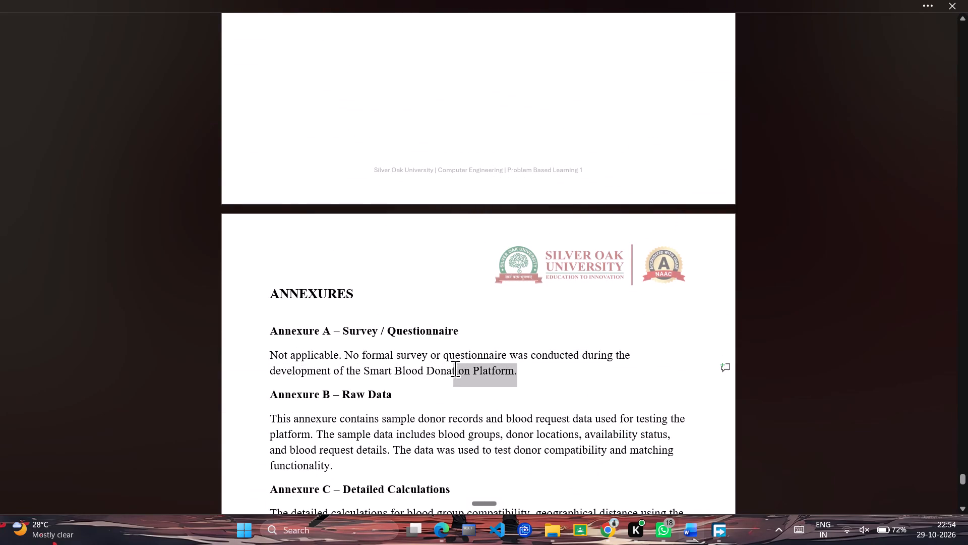
drag(455, 368, 439, 358)
scroll(444, 373, down, 3)
drag(400, 243, 440, 265)
click(462, 283)
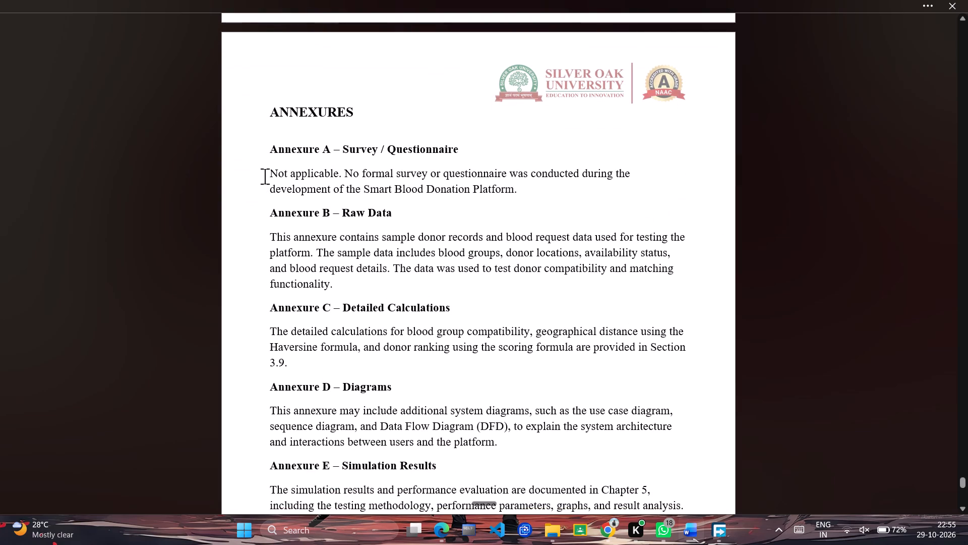
Set all text from the Annexure A heading through the end of the individual contributions to 12 pt, then deselect it.
drag(267, 151, 410, 144)
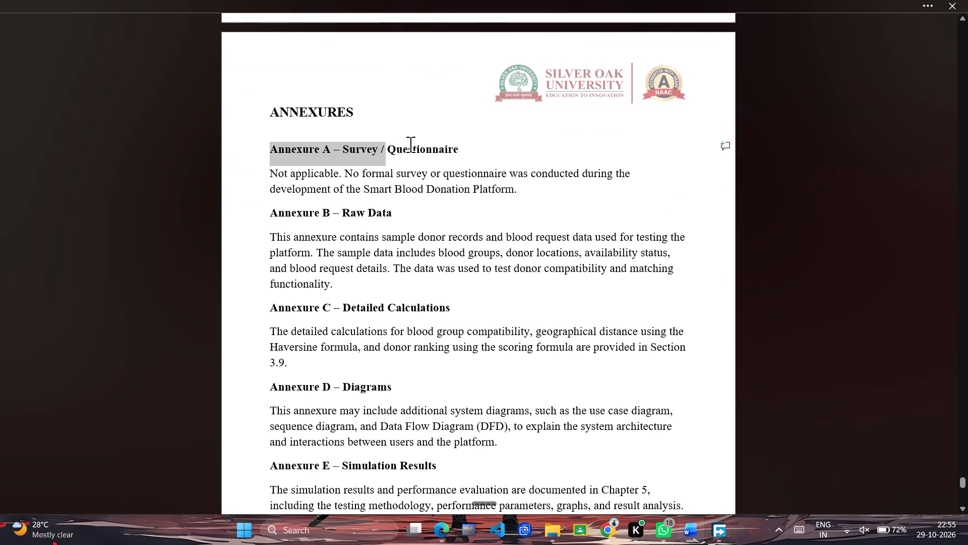
drag(410, 144, 449, 145)
click(324, 180)
drag(268, 150, 403, 222)
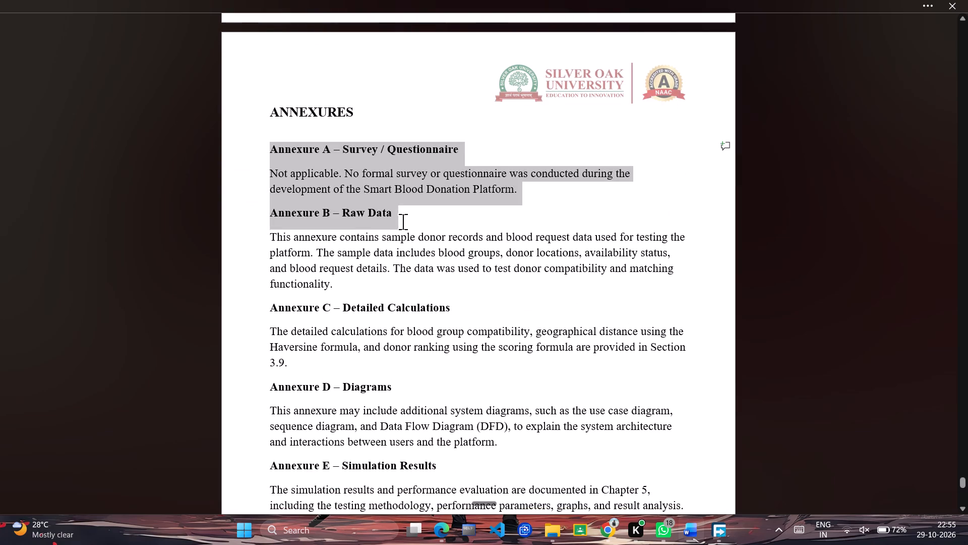
drag(403, 222, 409, 229)
scroll(405, 223, down, 16)
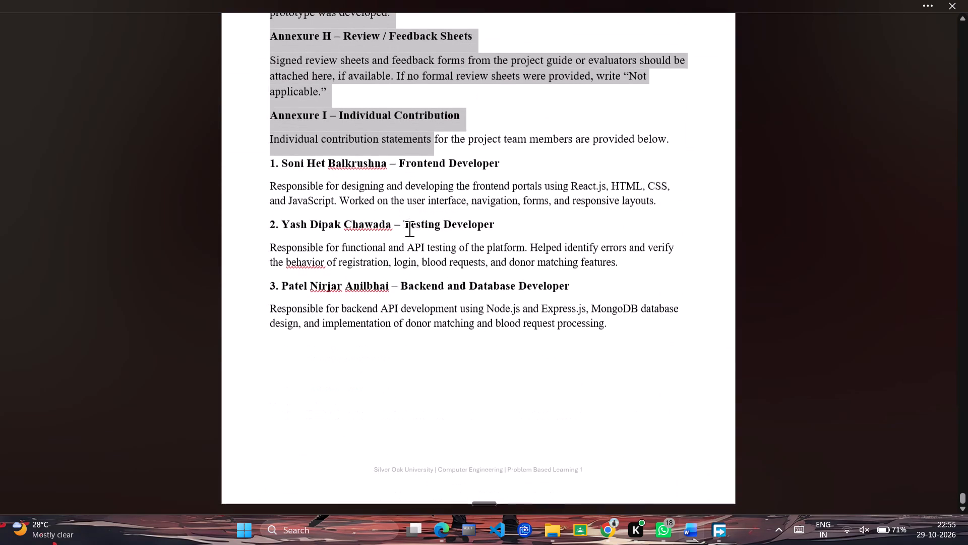
drag(409, 229, 644, 326)
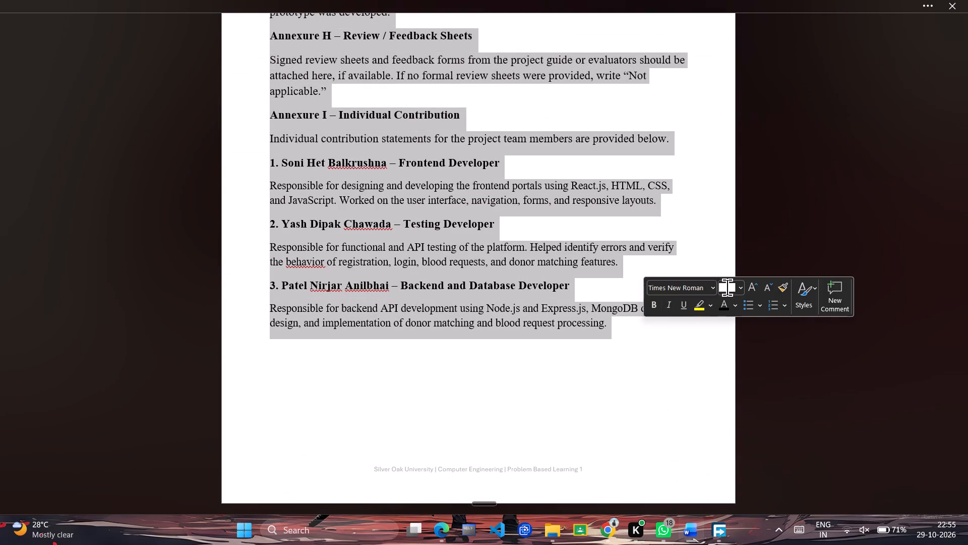
click(730, 287)
text(12)
key(Return)
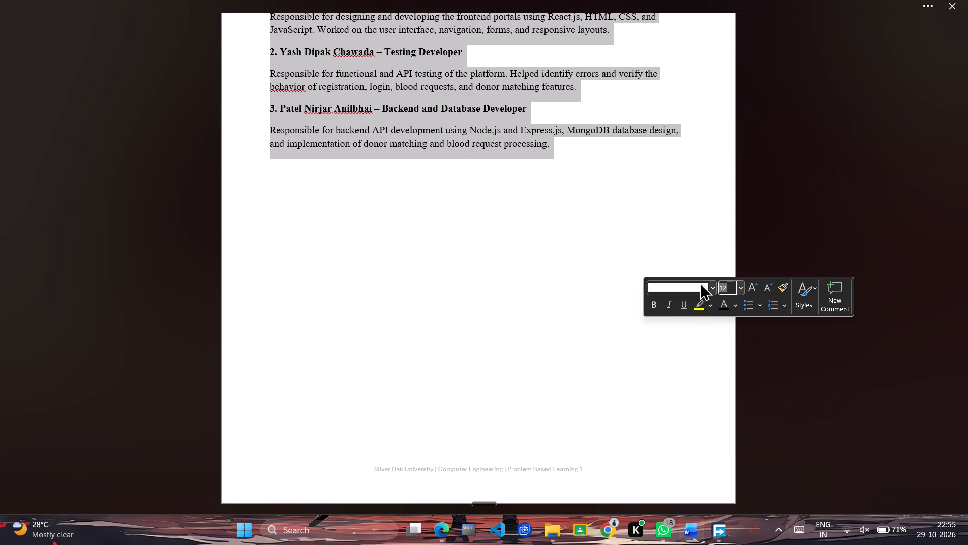
click(557, 321)
Examine the text formatting on the REFERENCES page, including the Government / Industry Reports heading and entry [4].
scroll(557, 321, up, 19)
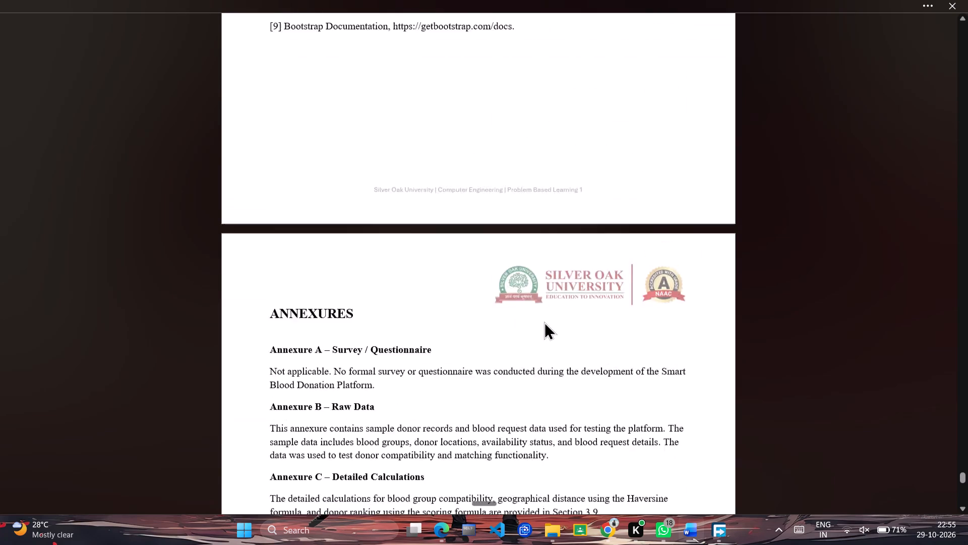
scroll(520, 294, up, 6)
drag(420, 242, 490, 232)
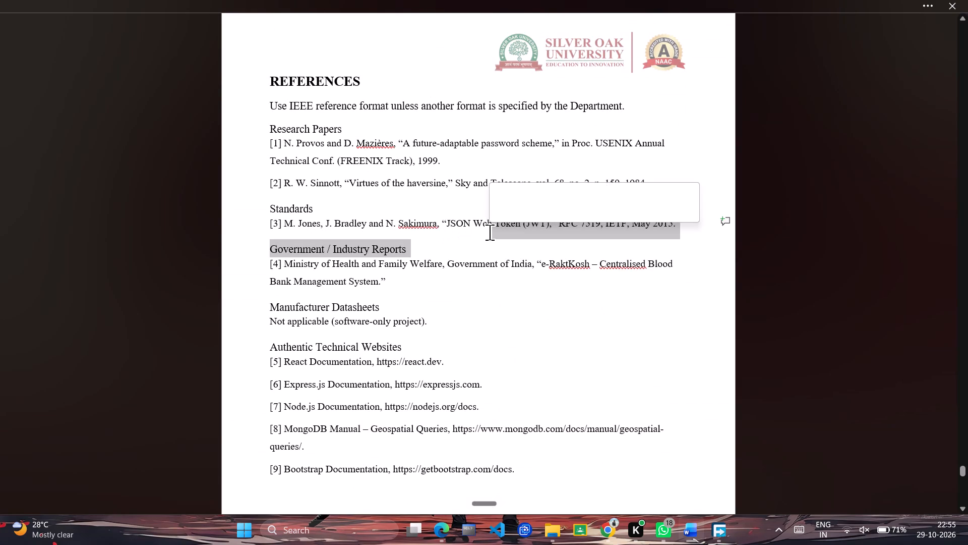
click(481, 270)
drag(469, 265, 511, 265)
click(514, 271)
double_click(516, 264)
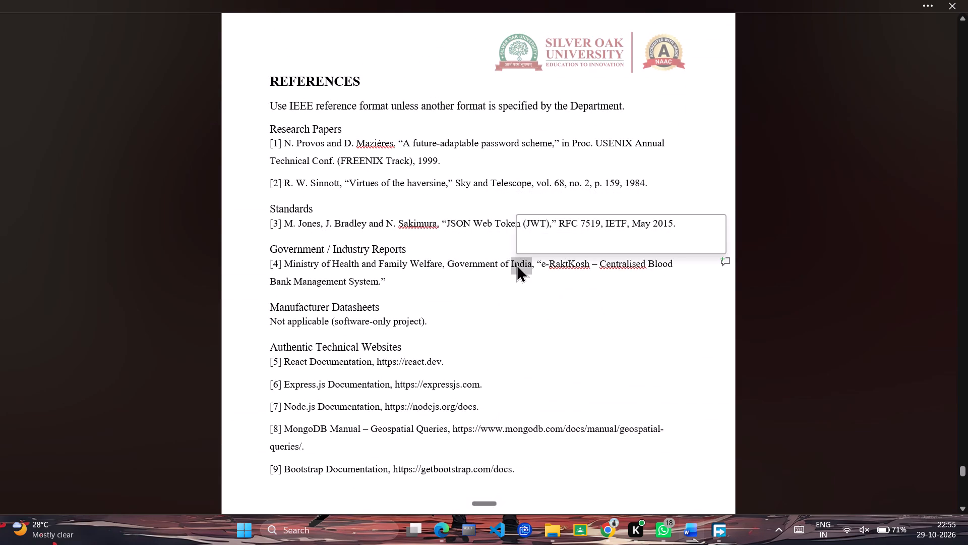
click(512, 313)
Set the Annexure A – Survey / Questionnaire heading to 13 pt and copy that size value for reuse.
scroll(510, 313, down, 11)
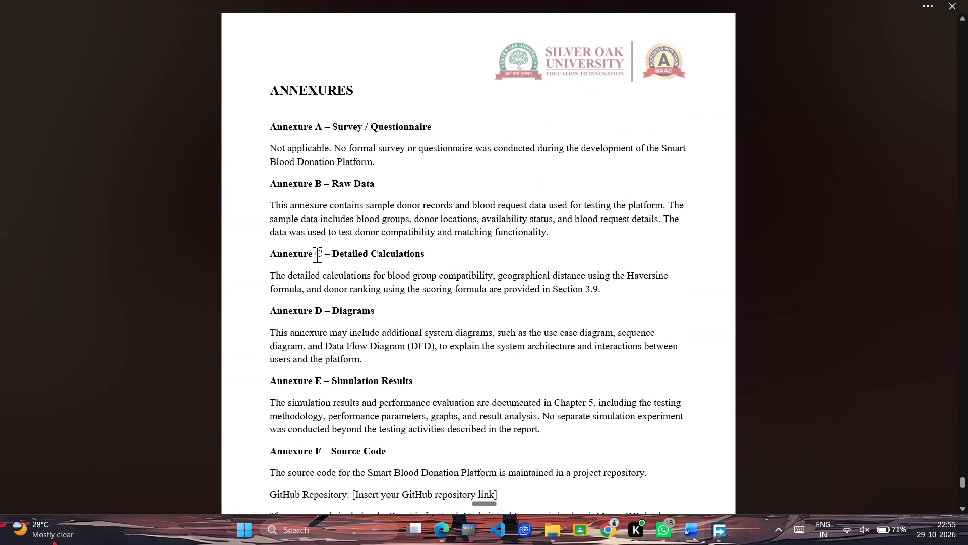
drag(270, 128, 452, 134)
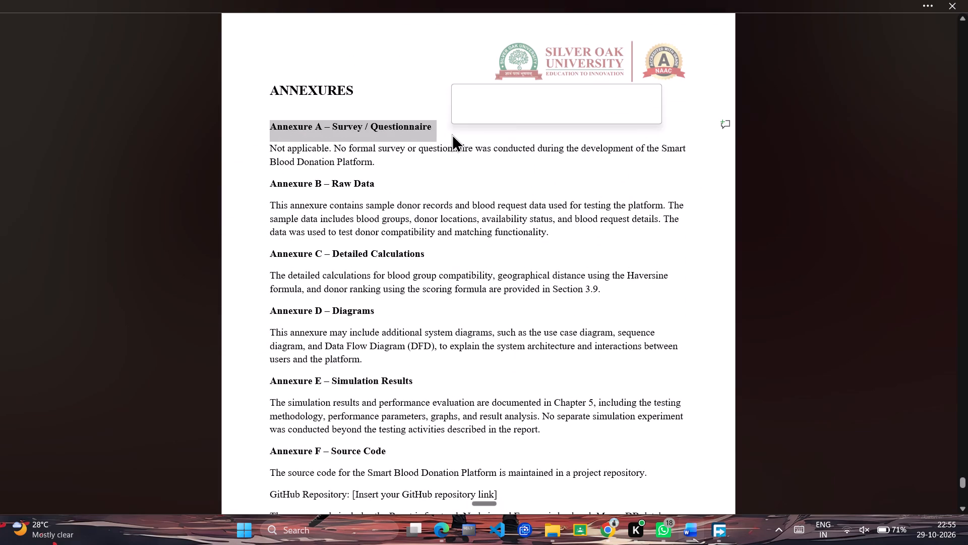
click(535, 96)
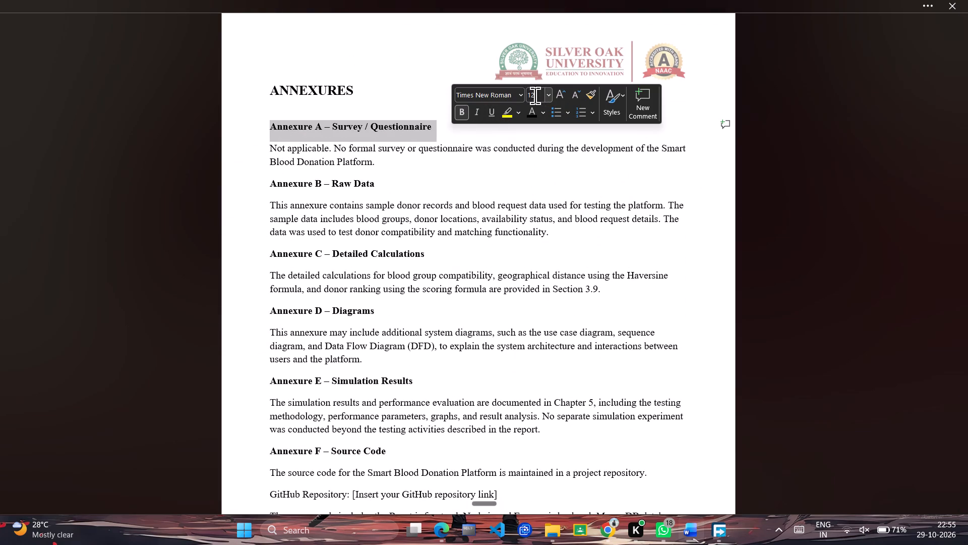
key(ctrl+v)
text(12)
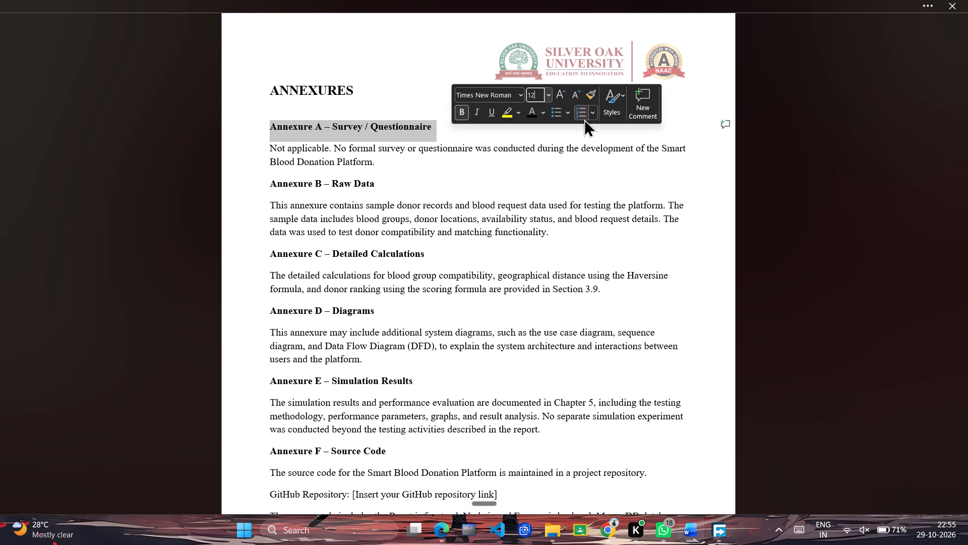
key(BackSpace)
key(3)
key(ctrl+a)
key(ctrl+c)
click(504, 175)
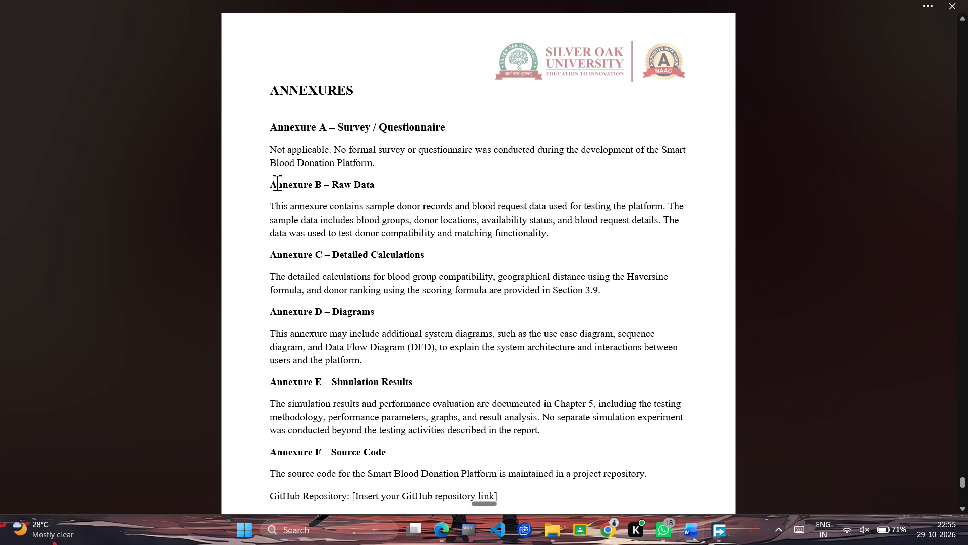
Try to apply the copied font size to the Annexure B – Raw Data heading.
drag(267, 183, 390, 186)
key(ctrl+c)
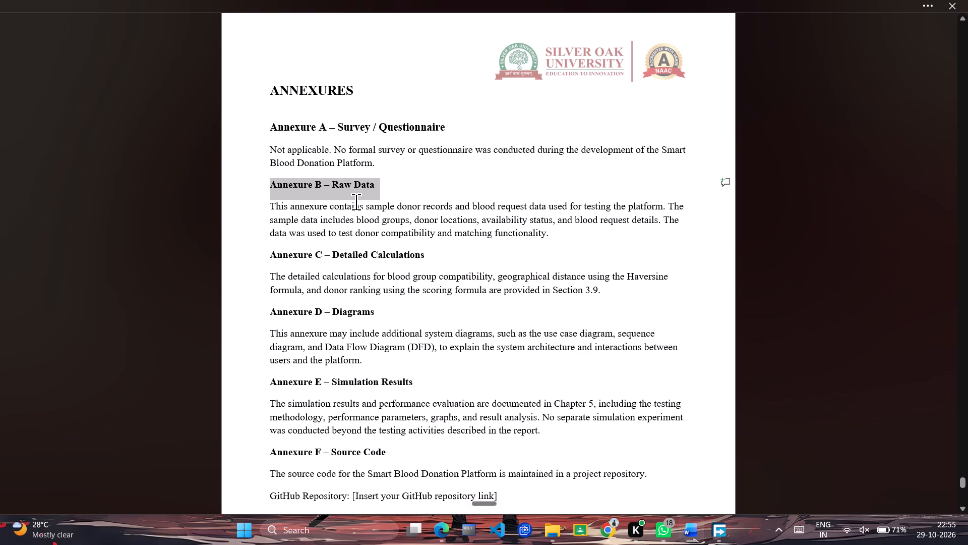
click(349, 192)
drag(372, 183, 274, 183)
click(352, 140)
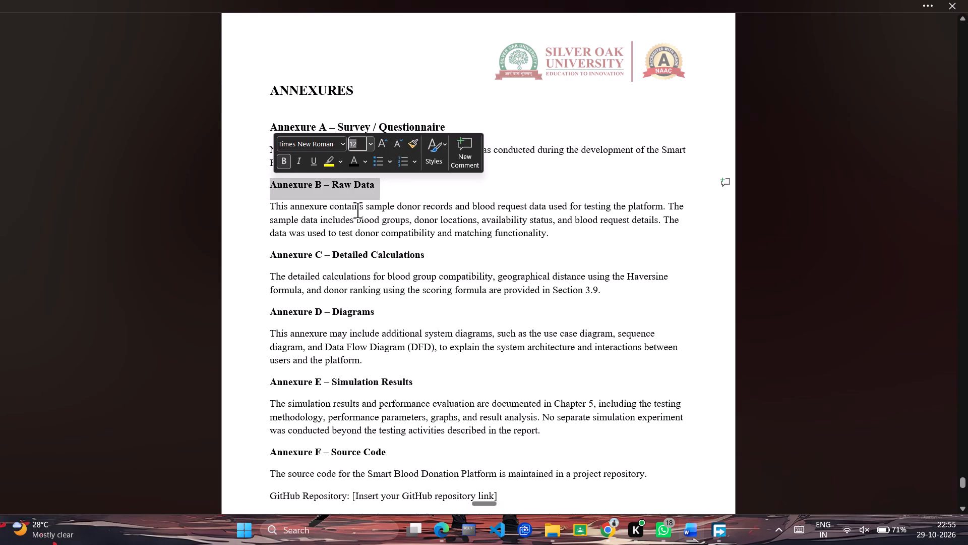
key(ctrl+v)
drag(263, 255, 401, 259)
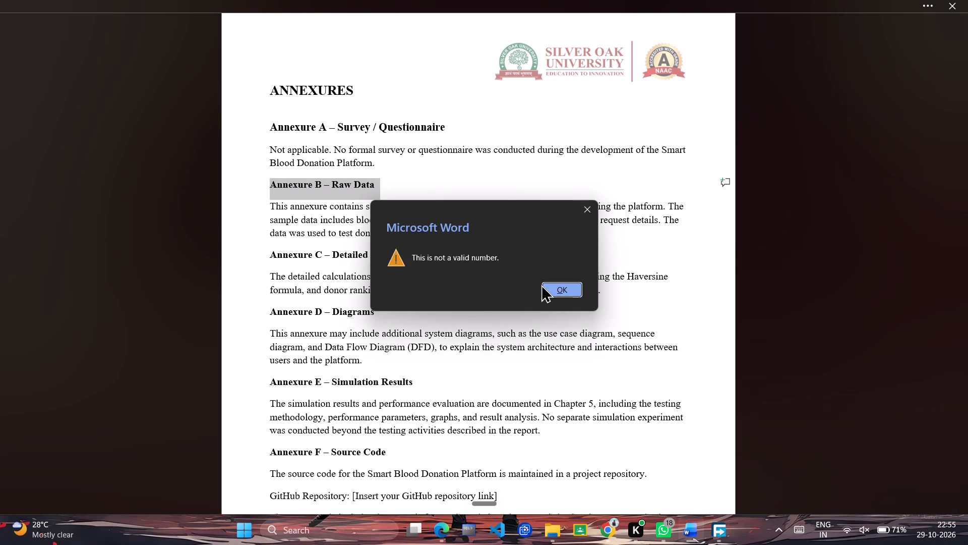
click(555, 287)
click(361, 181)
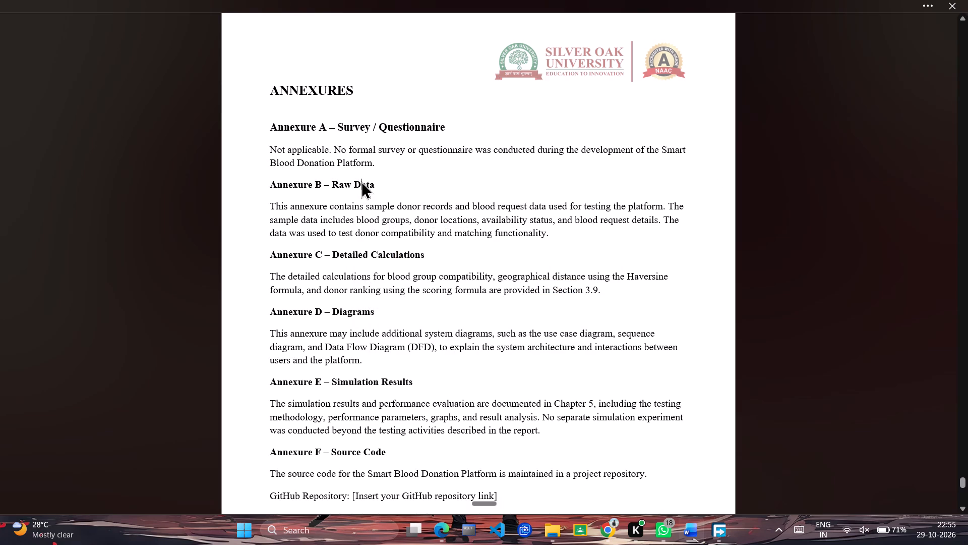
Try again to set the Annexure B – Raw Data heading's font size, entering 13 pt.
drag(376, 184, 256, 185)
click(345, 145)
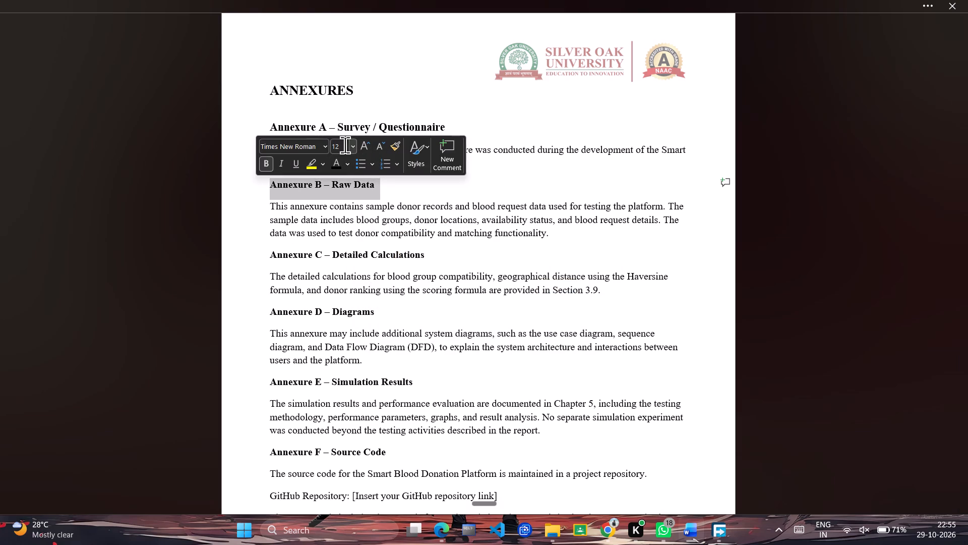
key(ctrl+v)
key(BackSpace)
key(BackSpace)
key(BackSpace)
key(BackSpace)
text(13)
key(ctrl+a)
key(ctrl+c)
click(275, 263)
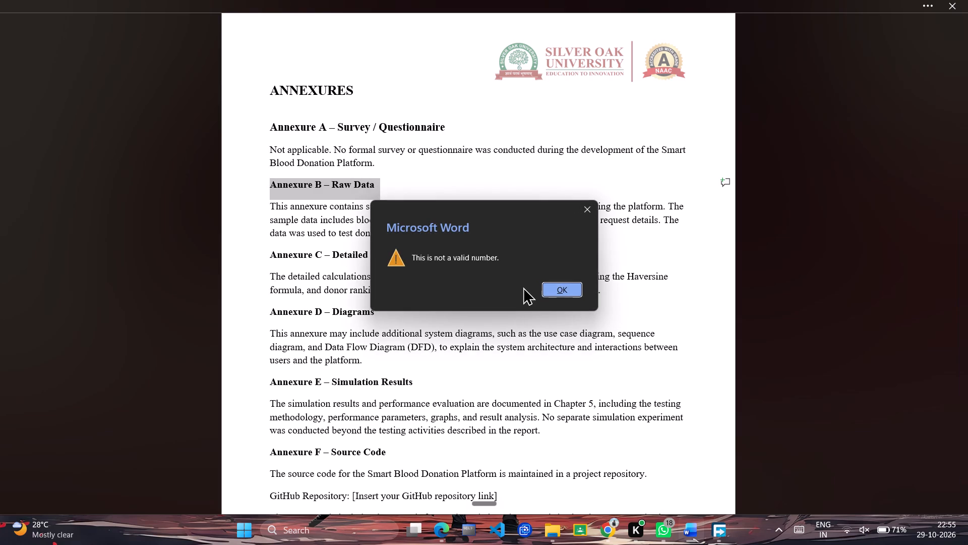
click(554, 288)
Set the Annexure B – Raw Data heading to 13 pt and copy that size value for reuse.
double_click(340, 188)
click(372, 191)
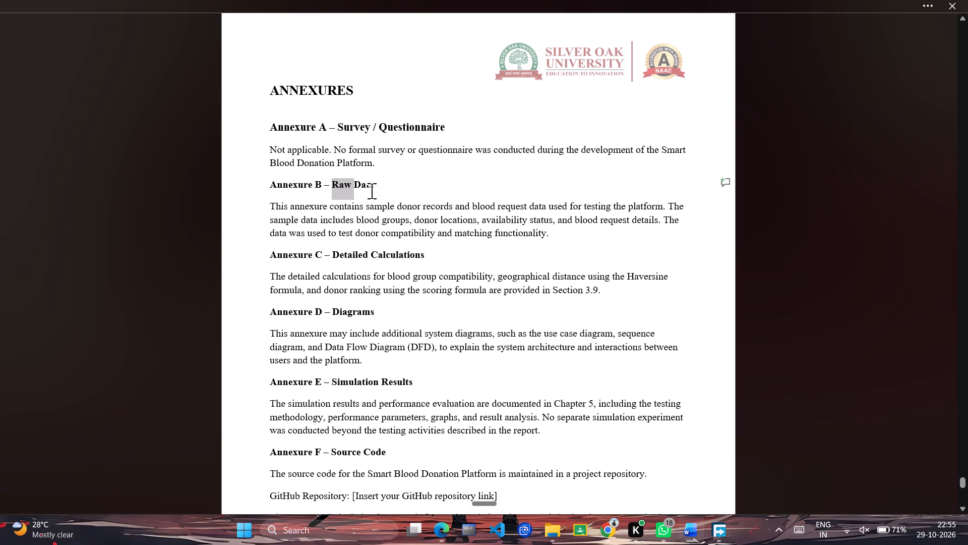
drag(382, 192, 266, 179)
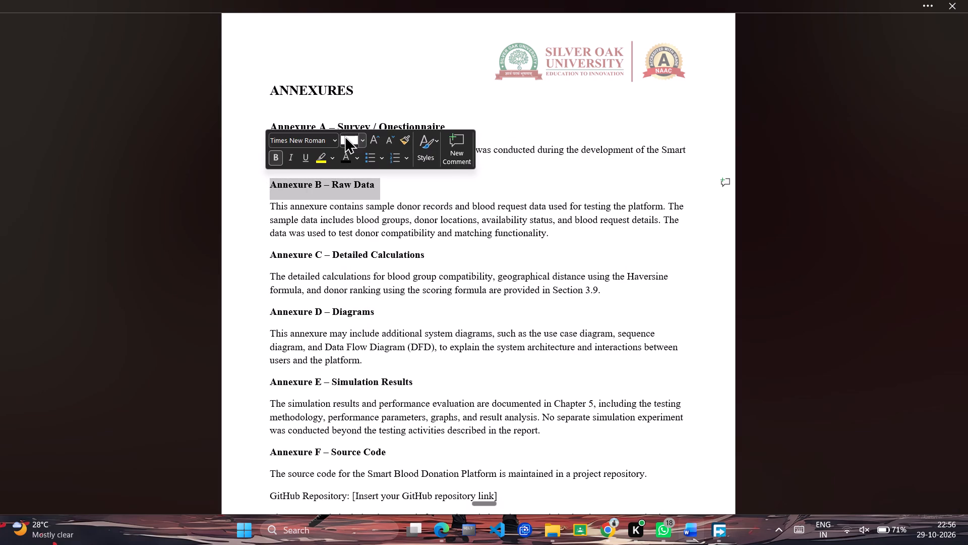
click(344, 135)
click(349, 141)
key(ctrl+c)
key(ctrl+v)
key(BackSpace)
key(3)
key(ctrl+a)
key(ctrl+c)
click(449, 222)
Set the Annexure C – Detailed Calculations and Annexure D – Diagrams headings to 13 pt.
drag(429, 253, 251, 252)
click(339, 215)
key(ctrl+v)
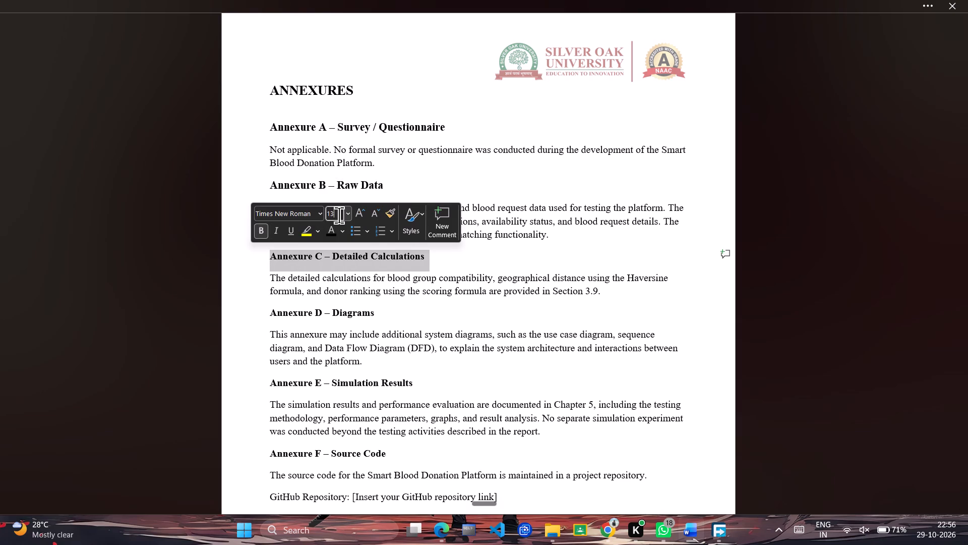
click(356, 303)
drag(378, 318, 246, 308)
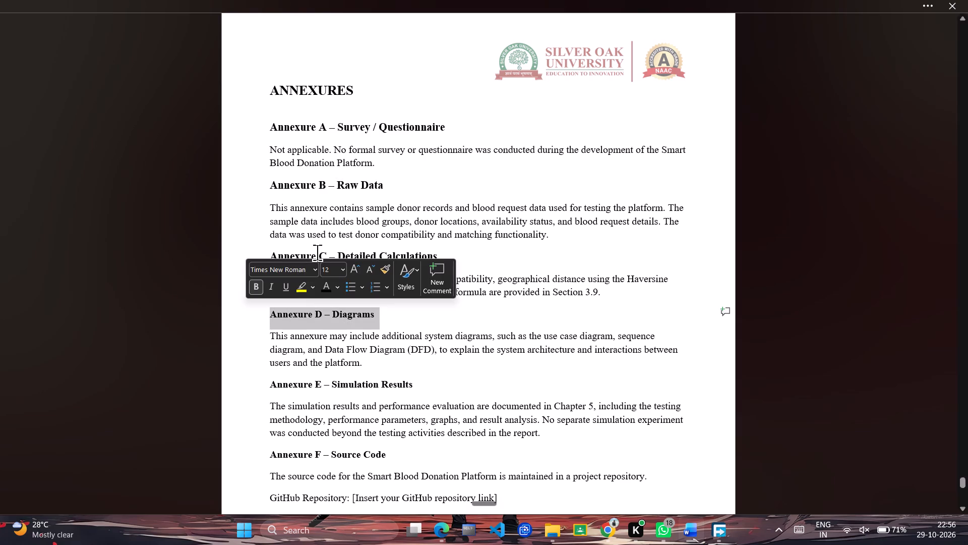
click(326, 268)
key(ctrl+v)
click(395, 332)
Set the Annexure E – Simulation Results and Annexure F – Source Code headings to 13 pt.
scroll(395, 331, down, 4)
drag(268, 138, 321, 141)
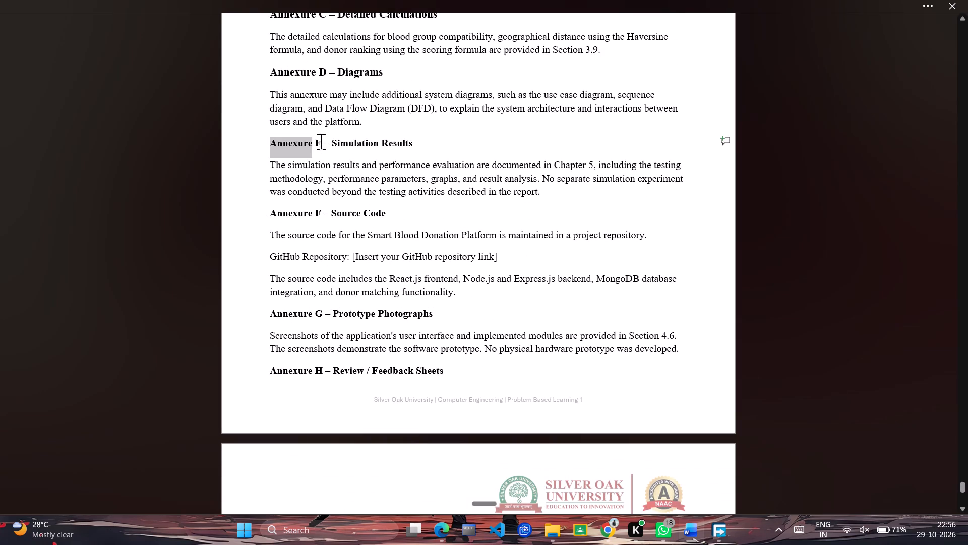
drag(321, 141, 410, 139)
click(487, 95)
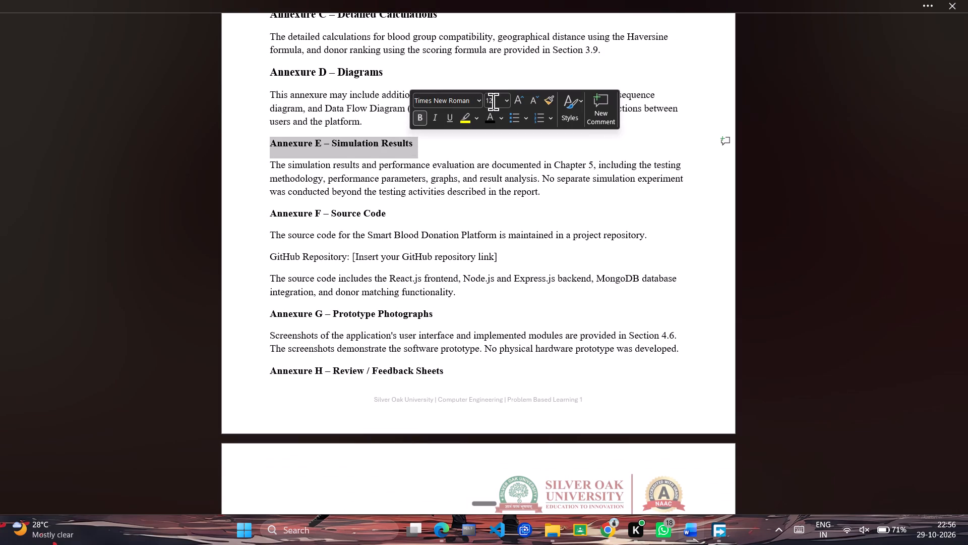
click(495, 103)
key(ctrl+v)
click(384, 218)
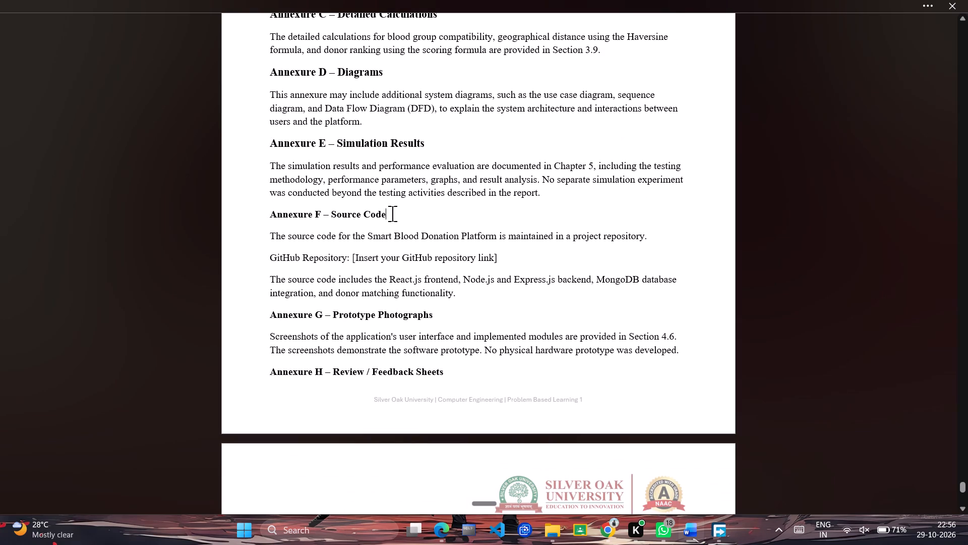
drag(396, 212, 271, 215)
click(350, 170)
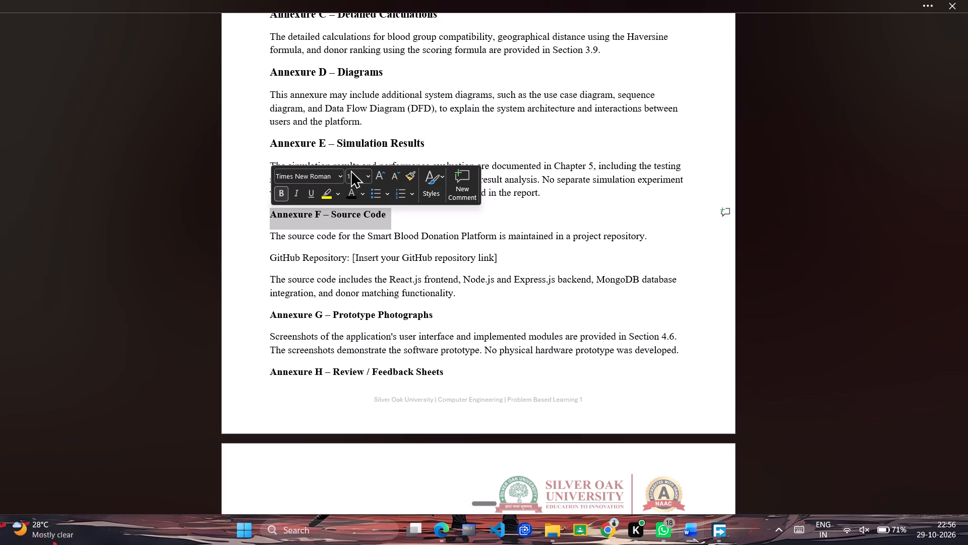
click(355, 177)
key(ctrl+v)
click(337, 271)
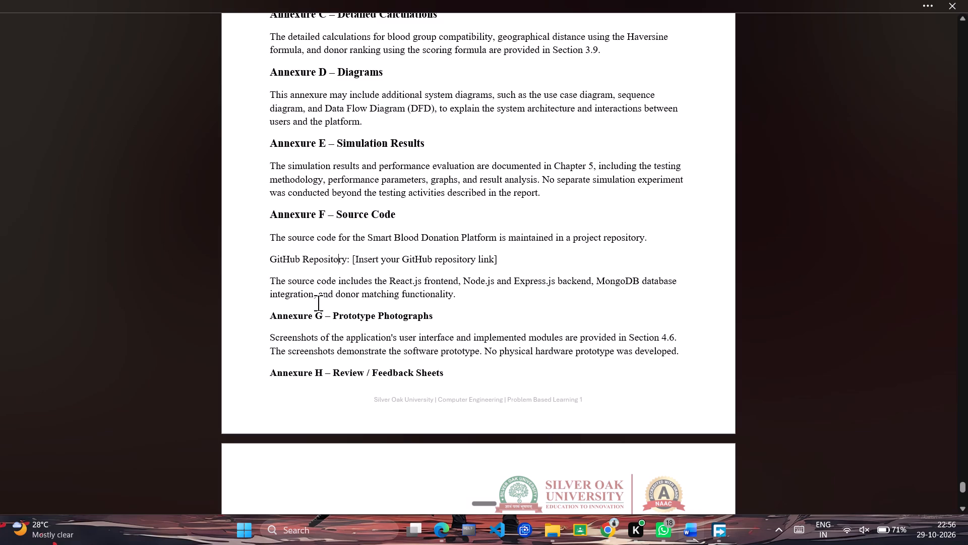
Set the Annexure G – Prototype Photographs heading to 13 pt.
drag(271, 319, 437, 320)
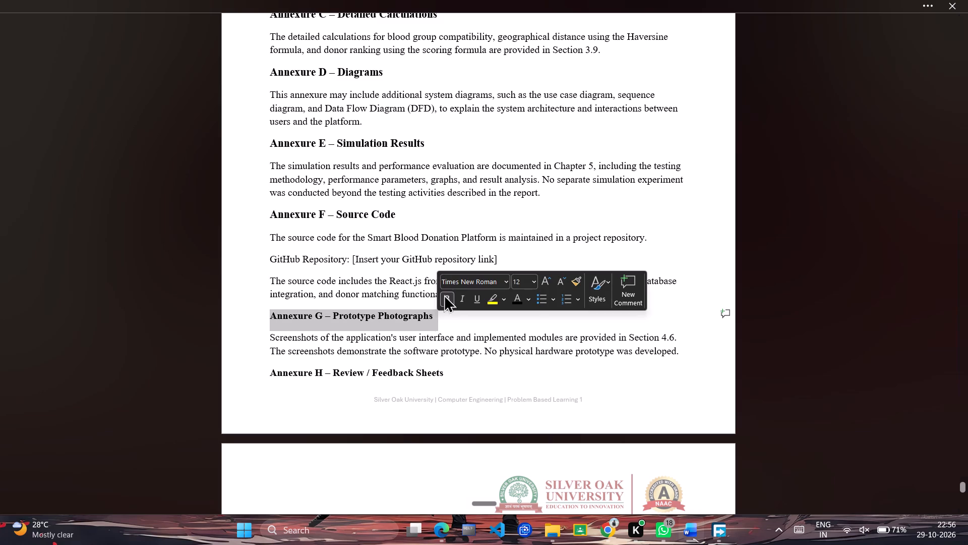
click(520, 281)
key(ctrl+v)
scroll(441, 319, down, 1)
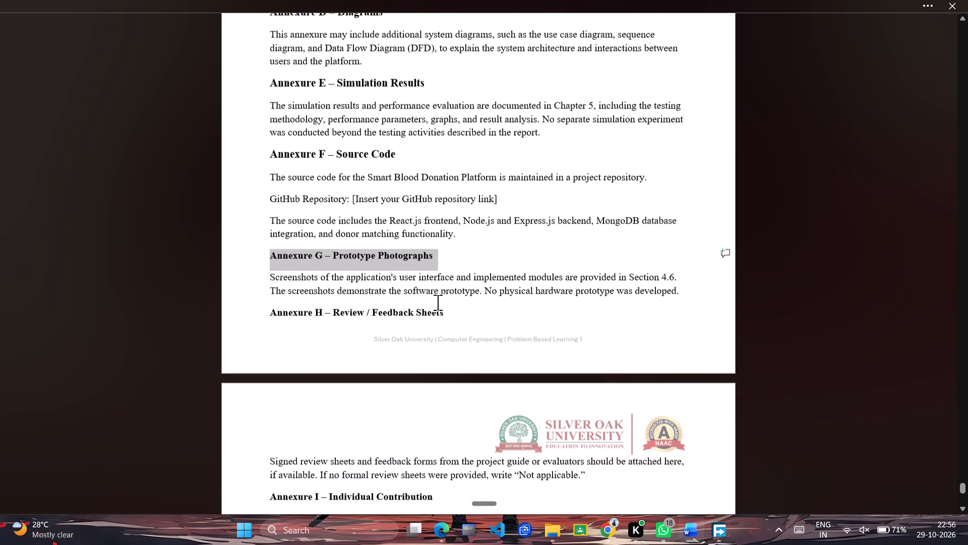
scroll(431, 289, down, 1)
click(427, 193)
drag(442, 195, 271, 195)
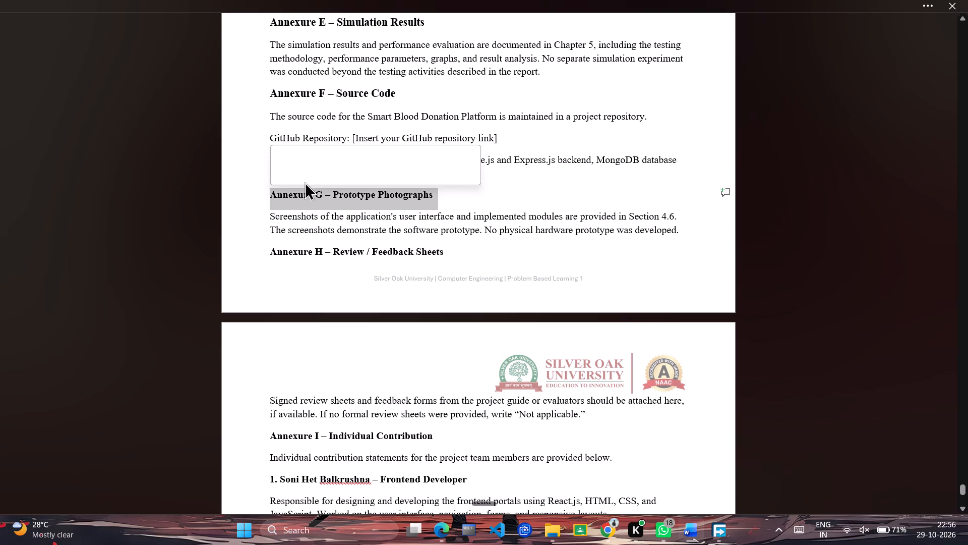
click(357, 159)
key(ctrl+v)
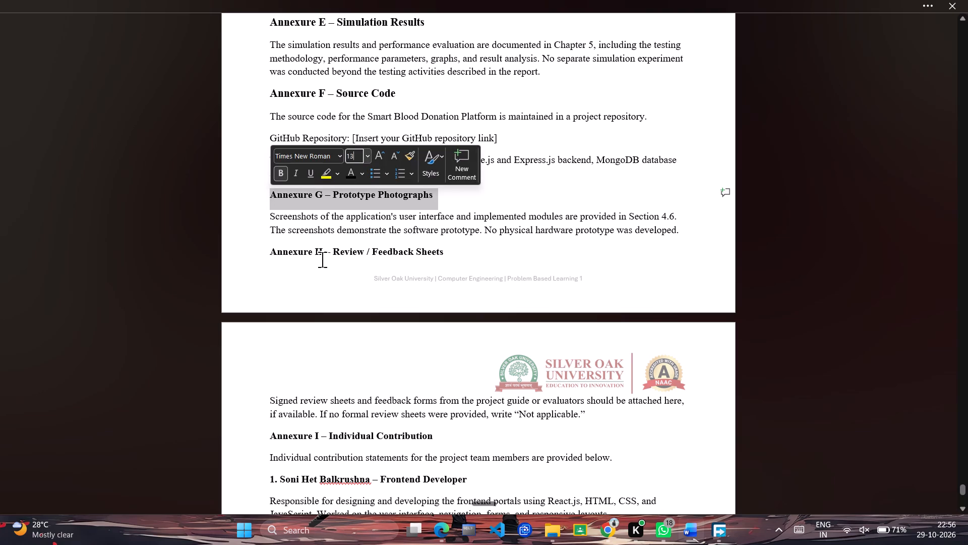
click(308, 262)
Set the Annexure H – Review / Feedback Sheets and Annexure I – Individual Contribution headings to 13 pt.
drag(270, 253, 456, 253)
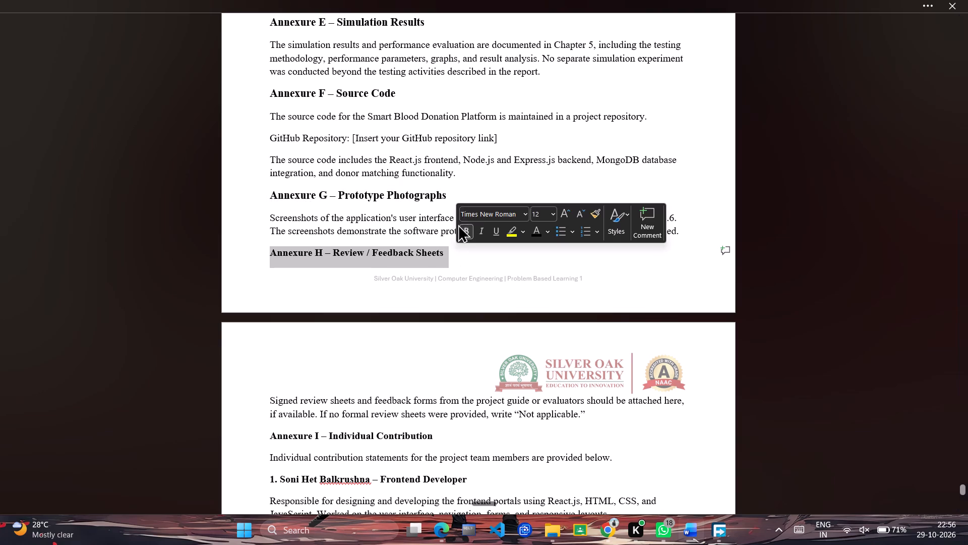
click(536, 215)
key(ctrl+v)
scroll(398, 292, down, 4)
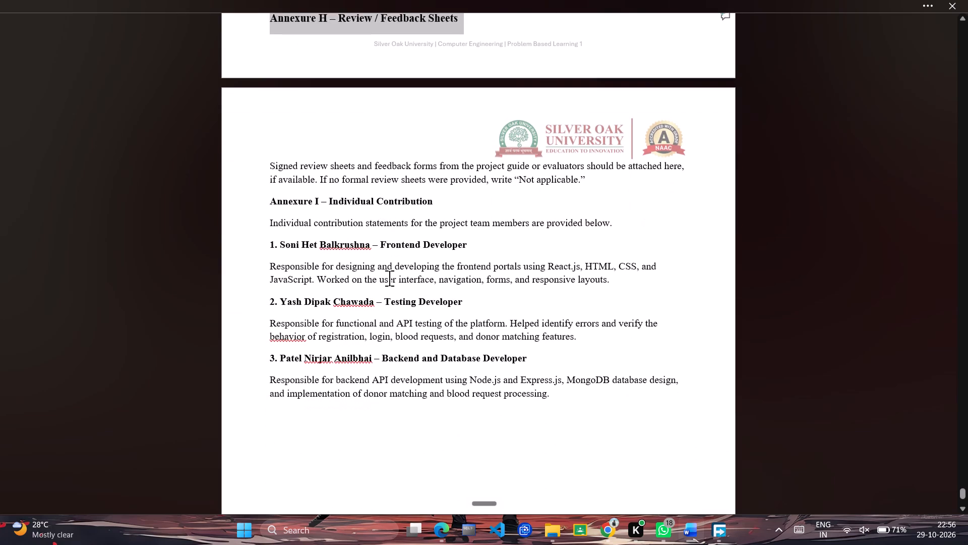
drag(270, 196, 430, 194)
click(512, 156)
key(ctrl+v)
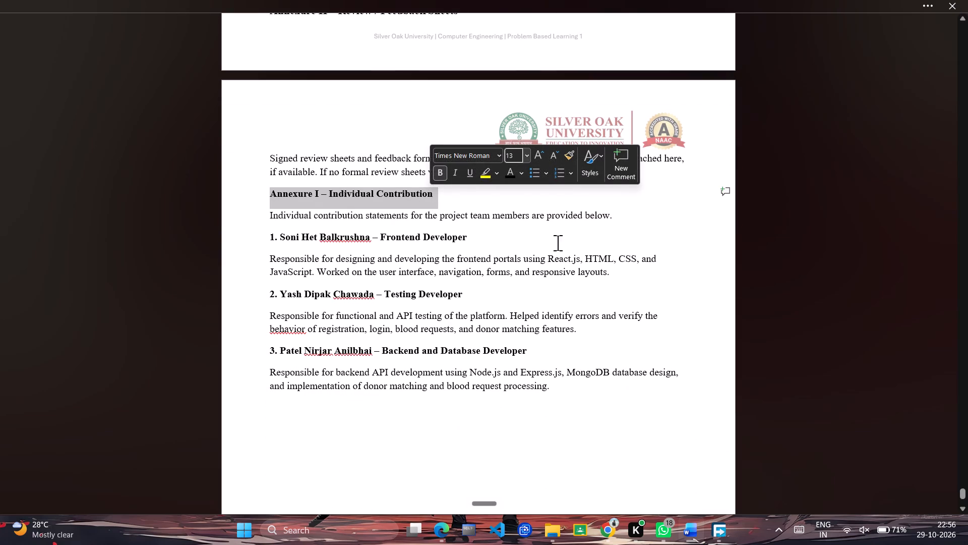
click(581, 210)
Save the changes to PBL.docx.
click(121, 13)
click(127, 7)
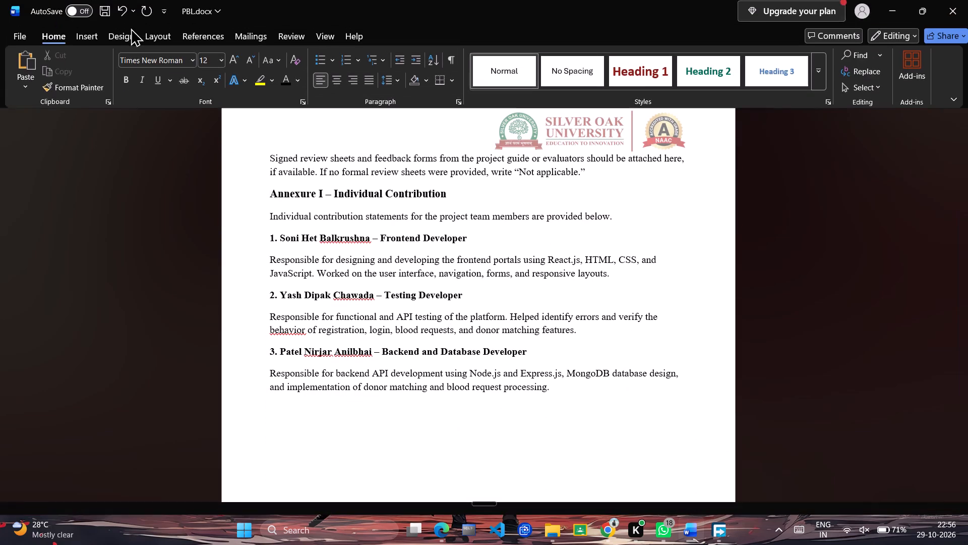
click(105, 18)
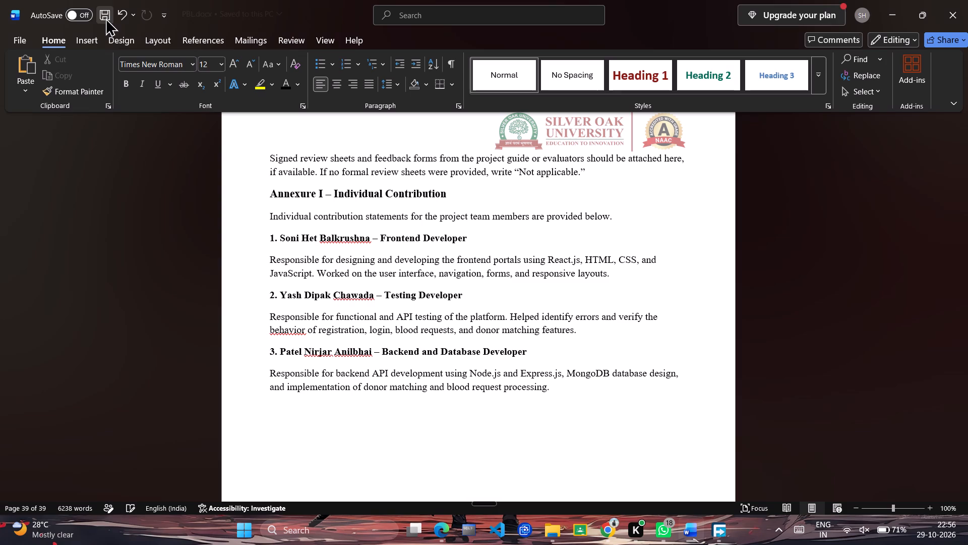
Switch to File Explorer and delete the old PBL.pdf from the Downloads folder.
key(alt+Tab)
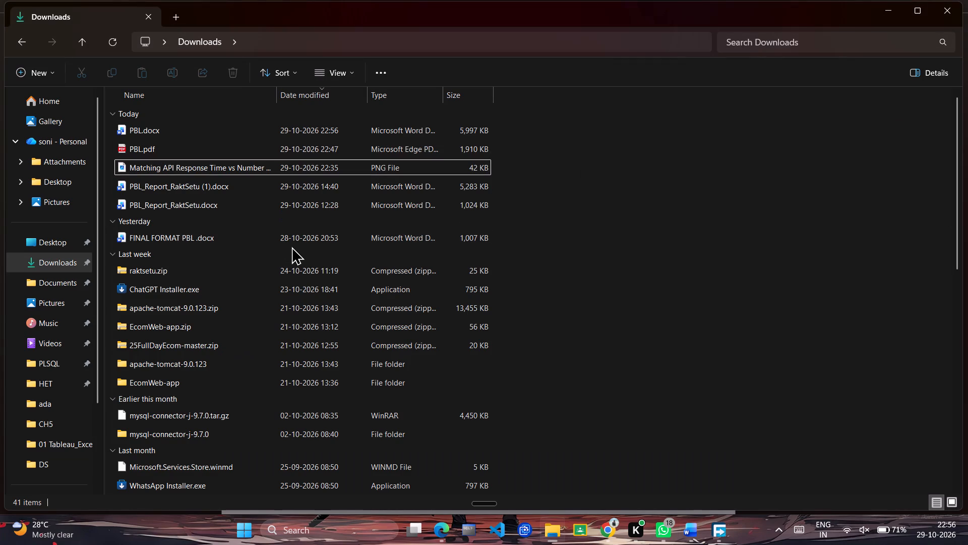
click(166, 154)
click(231, 78)
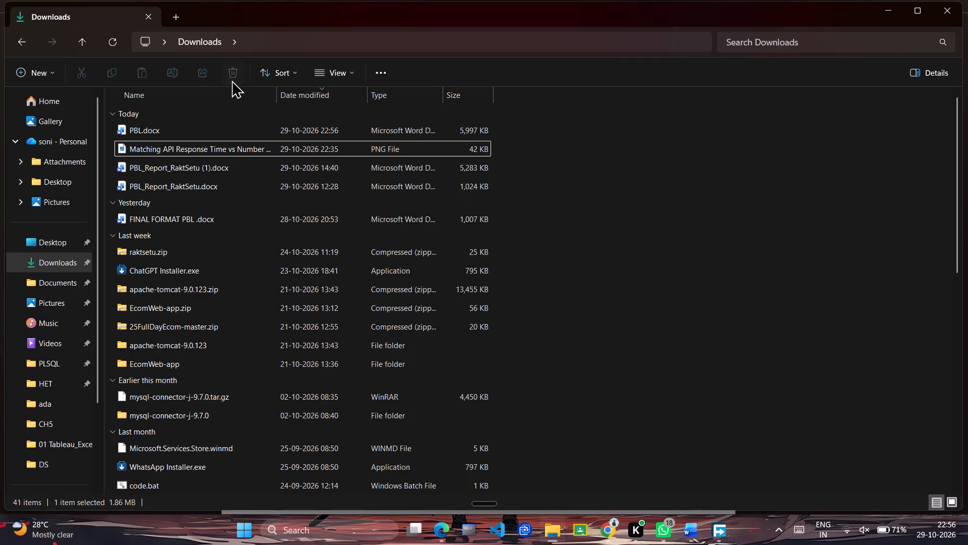
Switch to iLovePDF in Chrome, choose the updated PBL.docx from a freshly opened file picker and convert it to PDF.
key(alt+Tab)
key(alt+Tab)
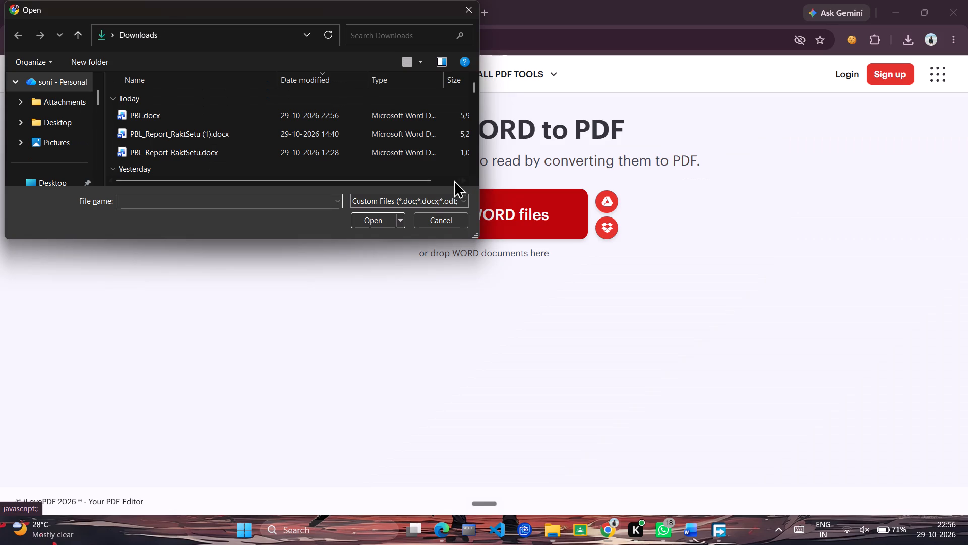
click(467, 7)
click(460, 190)
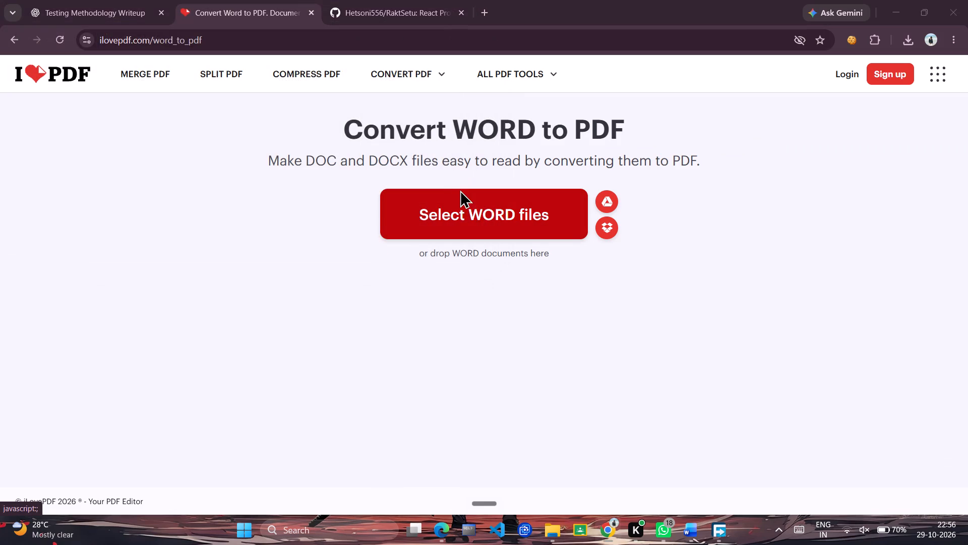
click(291, 120)
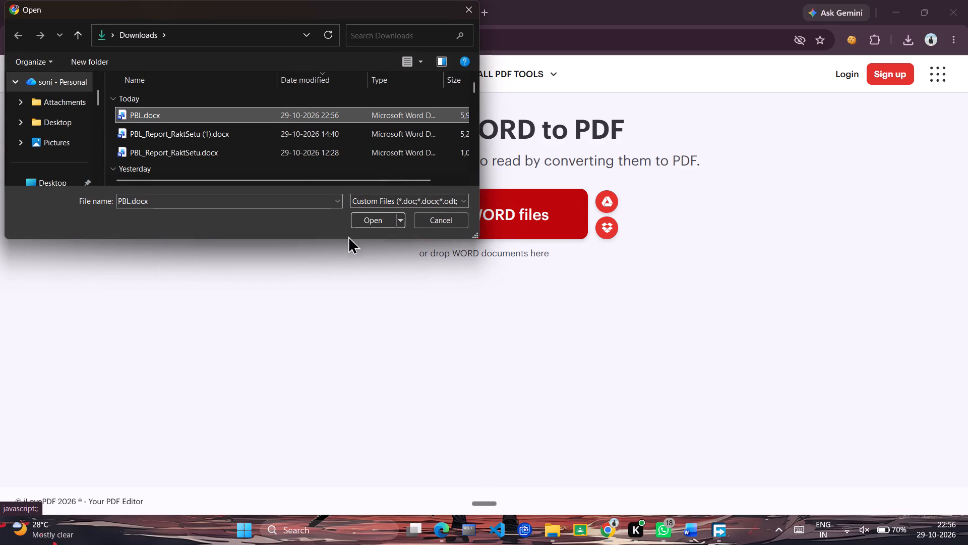
click(371, 225)
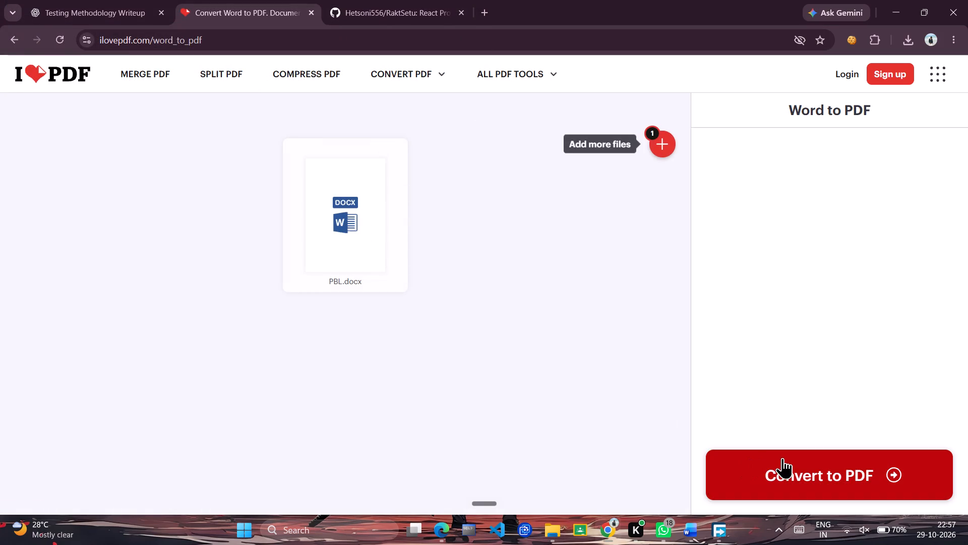
click(782, 458)
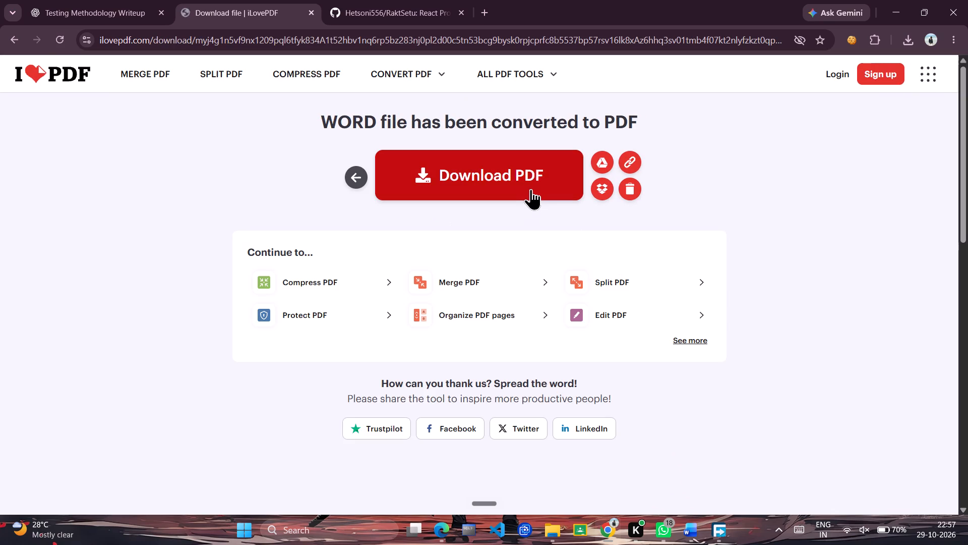
Download the converted file as PBL.pdf into the Downloads folder.
click(527, 184)
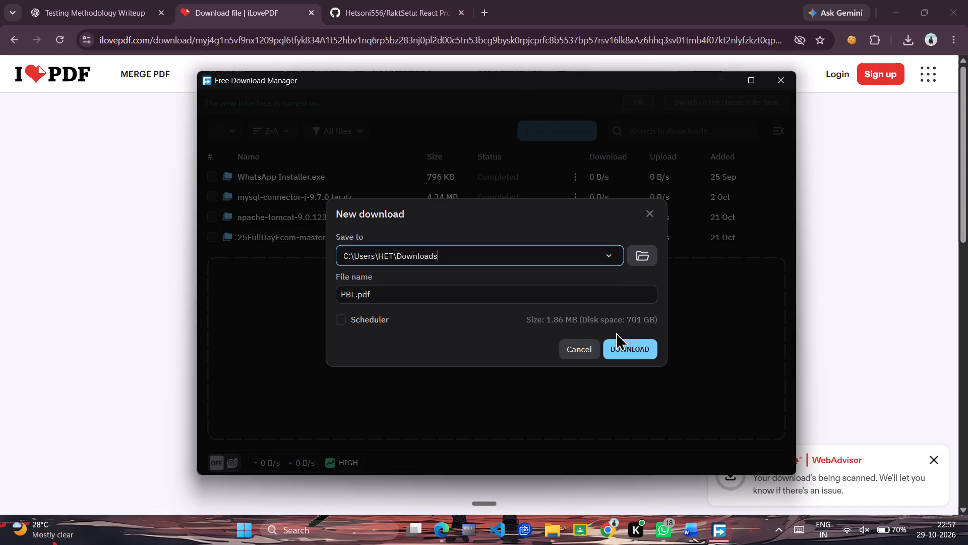
click(616, 332)
click(621, 347)
Switch to File Explorer and open the newly downloaded PBL.pdf from the Downloads folder.
key(alt+Tab)
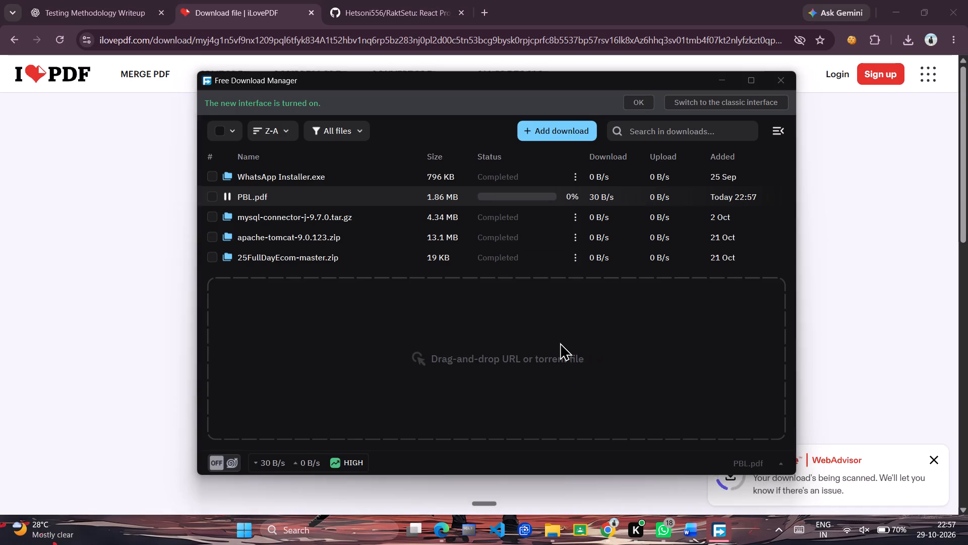
key(alt+Tab)
click(166, 126)
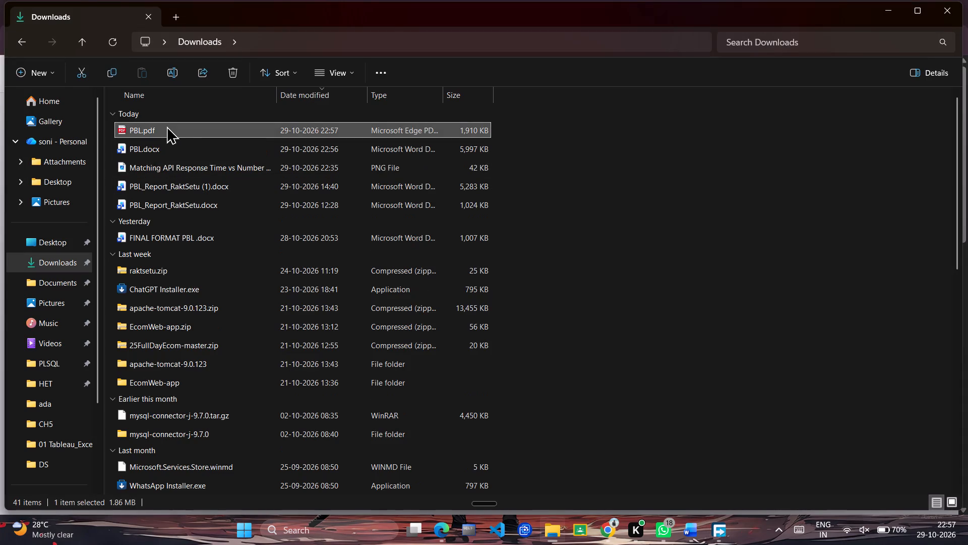
double_click(166, 126)
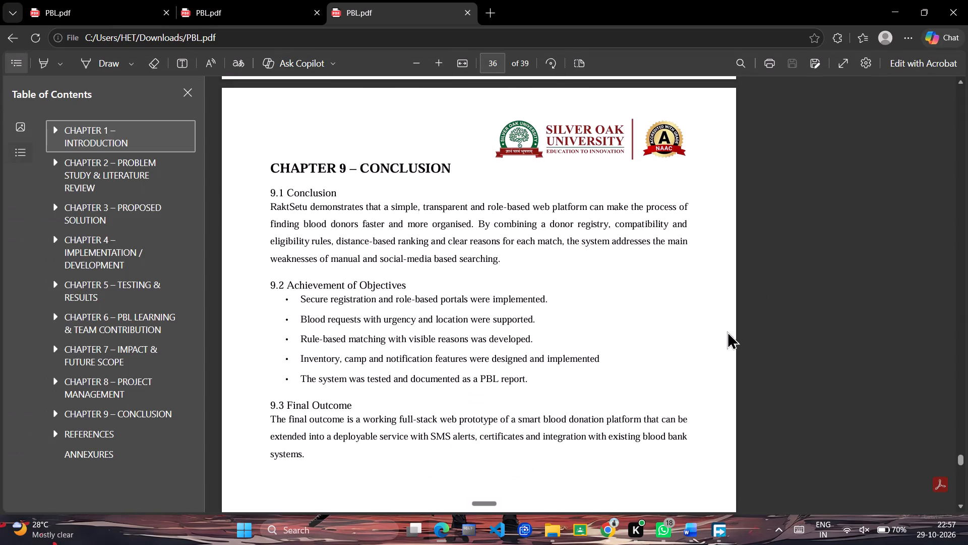
Examine the PDF's references, annexure headings and earlier chapters for correct formatting, and close the viewer.
click(78, 442)
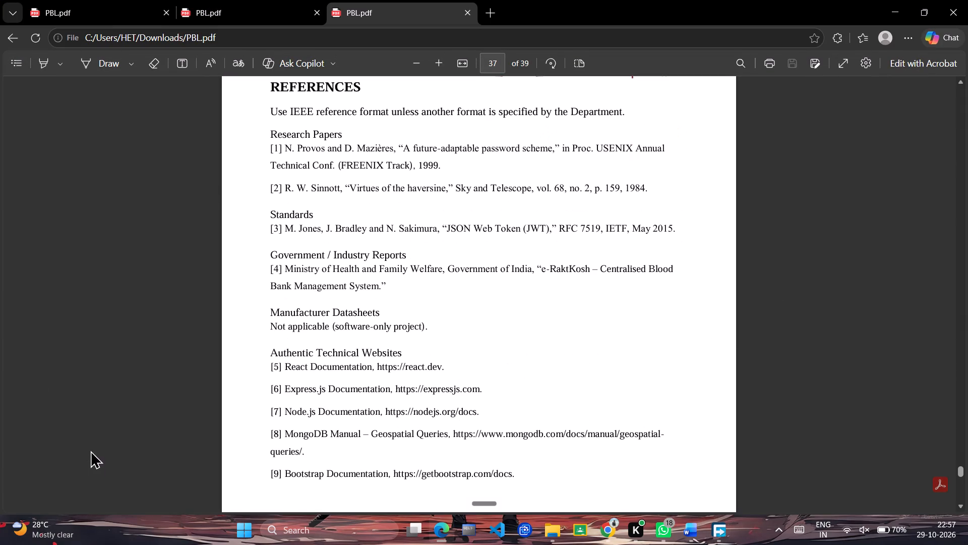
scroll(268, 430, down, 6)
scroll(340, 409, down, 5)
scroll(340, 409, up, 2)
scroll(340, 409, down, 8)
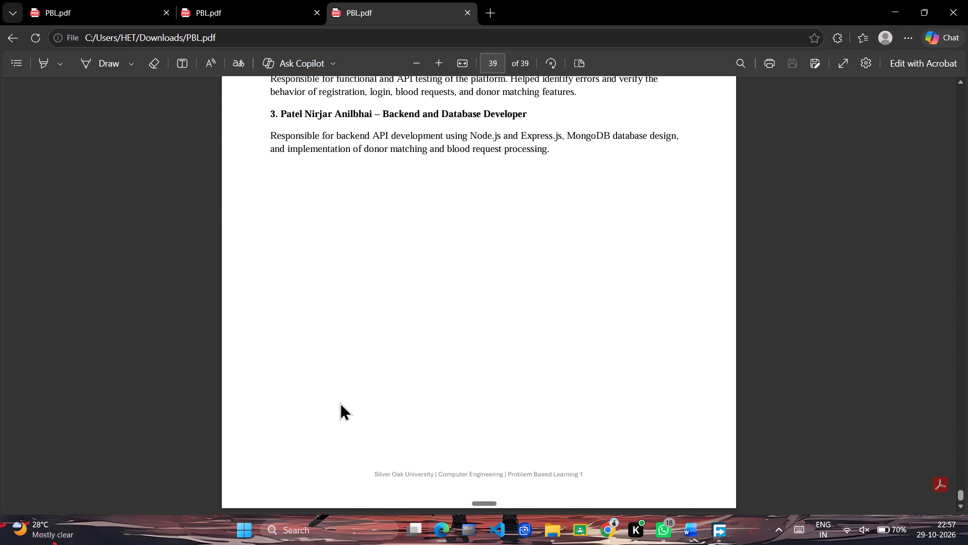
scroll(340, 402, up, 2)
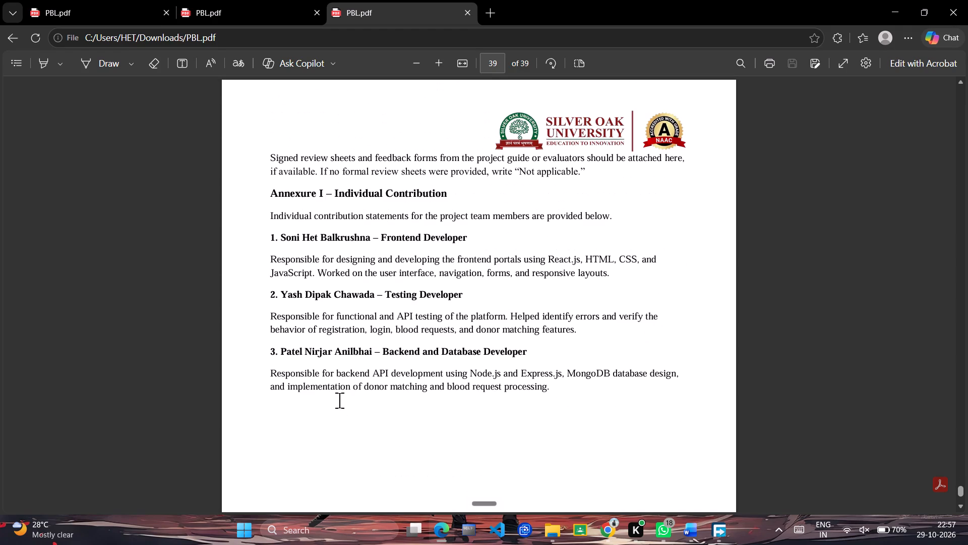
scroll(339, 398, up, 5)
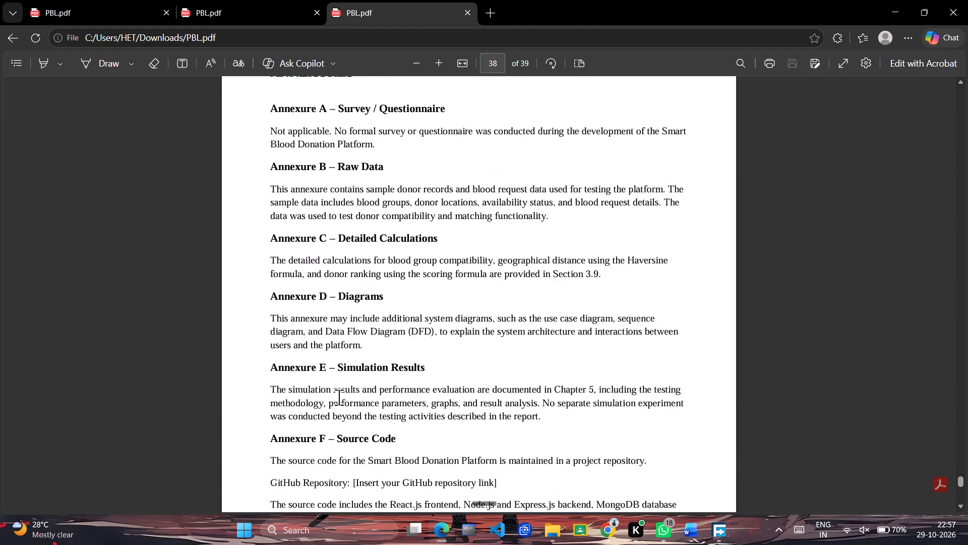
scroll(339, 397, up, 9)
scroll(339, 397, up, 15)
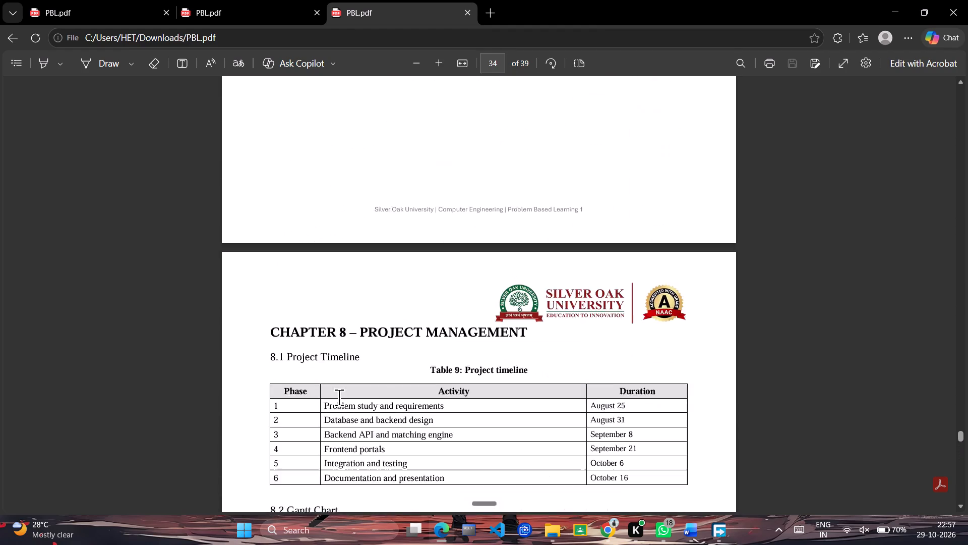
scroll(339, 397, up, 12)
scroll(339, 397, up, 16)
scroll(339, 397, up, 6)
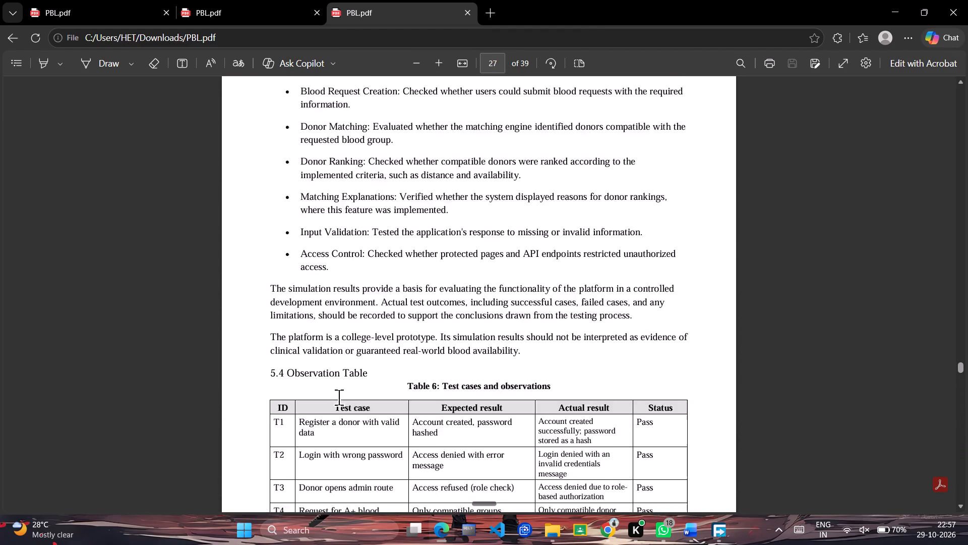
scroll(339, 397, up, 15)
scroll(339, 397, up, 15)
scroll(339, 397, up, 8)
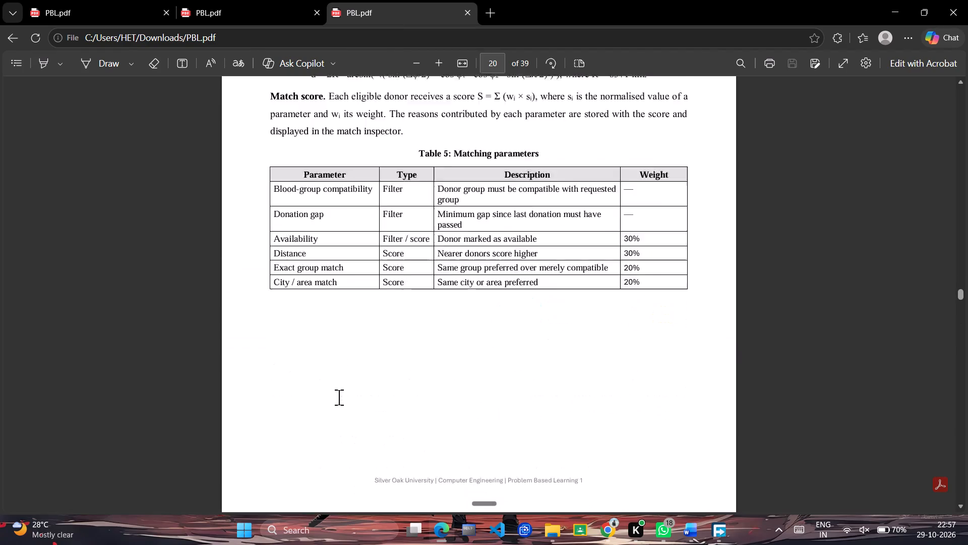
click(967, 2)
Rename PBL.pdf in the Downloads folder to PBL_report.pdf.
right_click(180, 125)
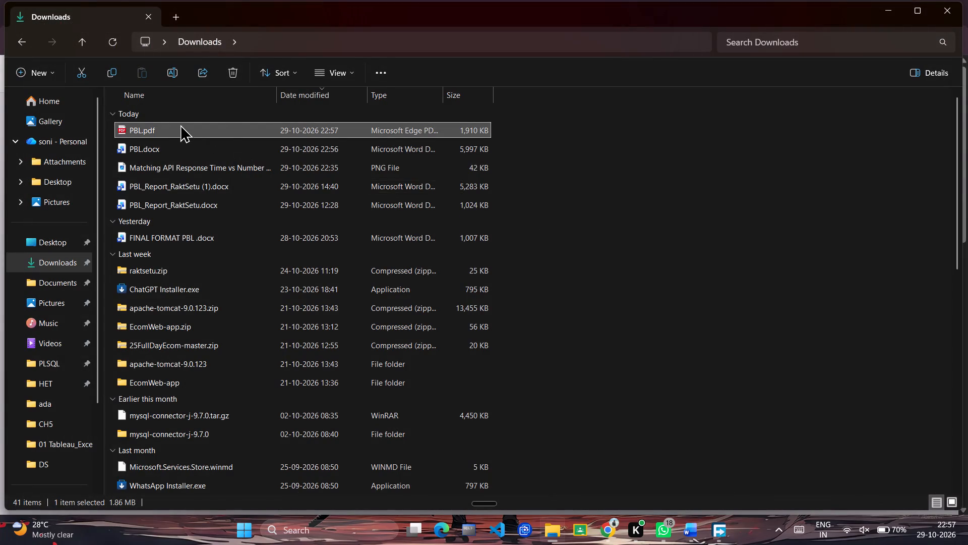
click(277, 55)
click(142, 128)
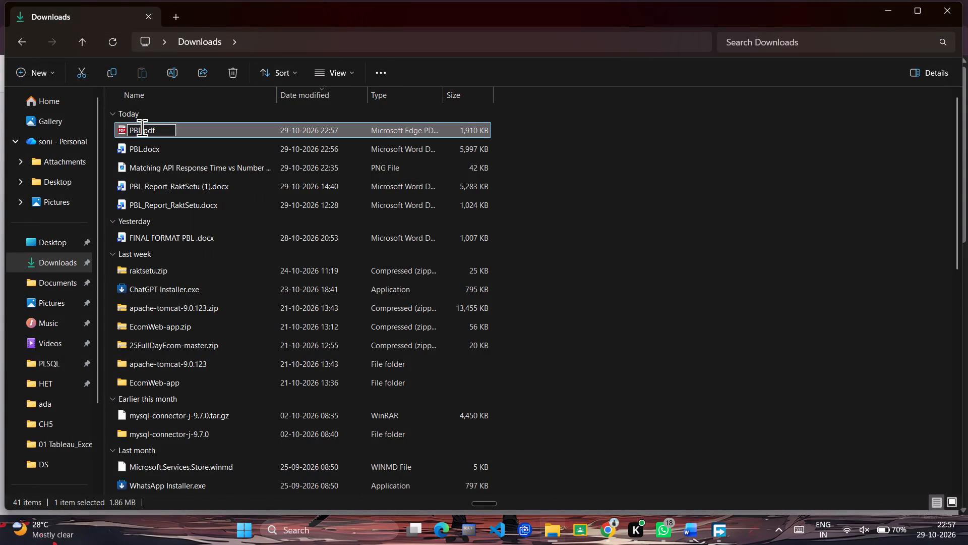
text(_report)
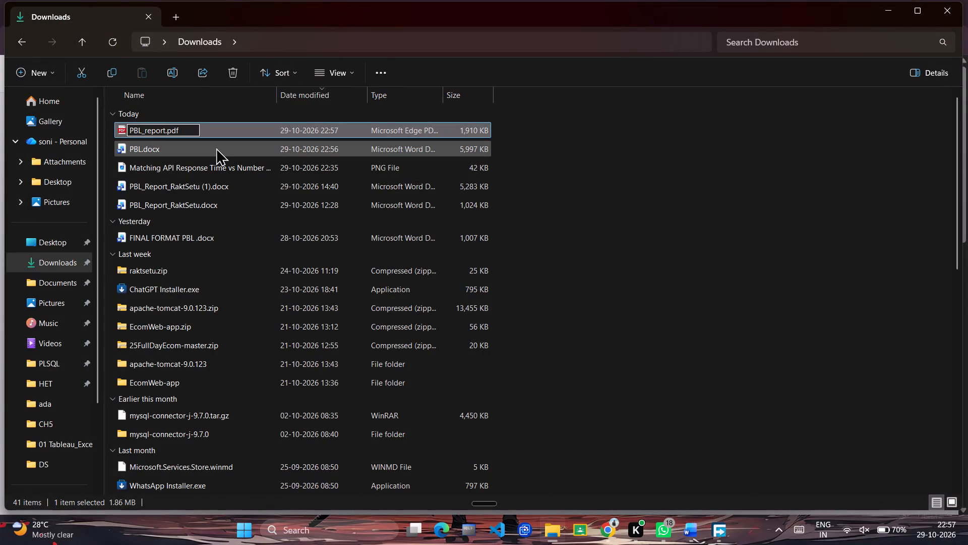
key(Return)
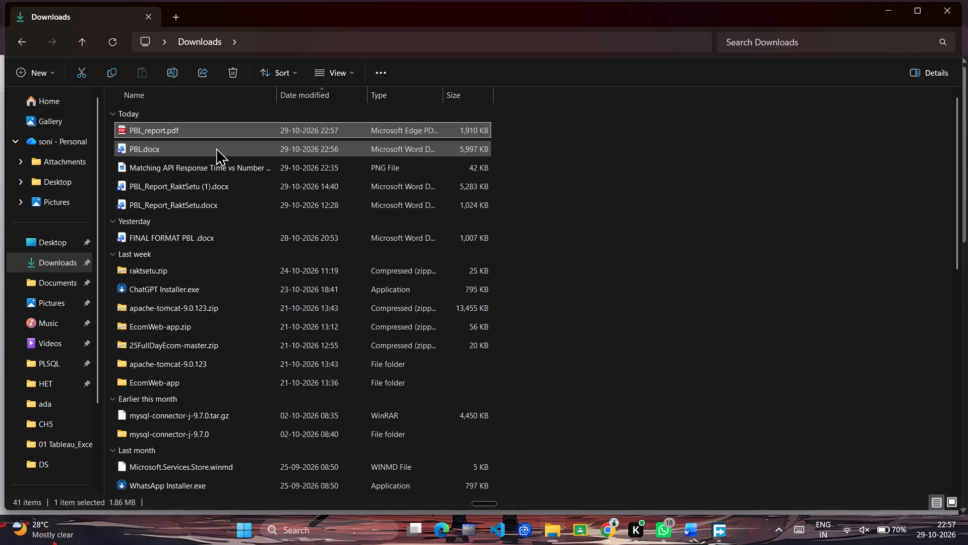
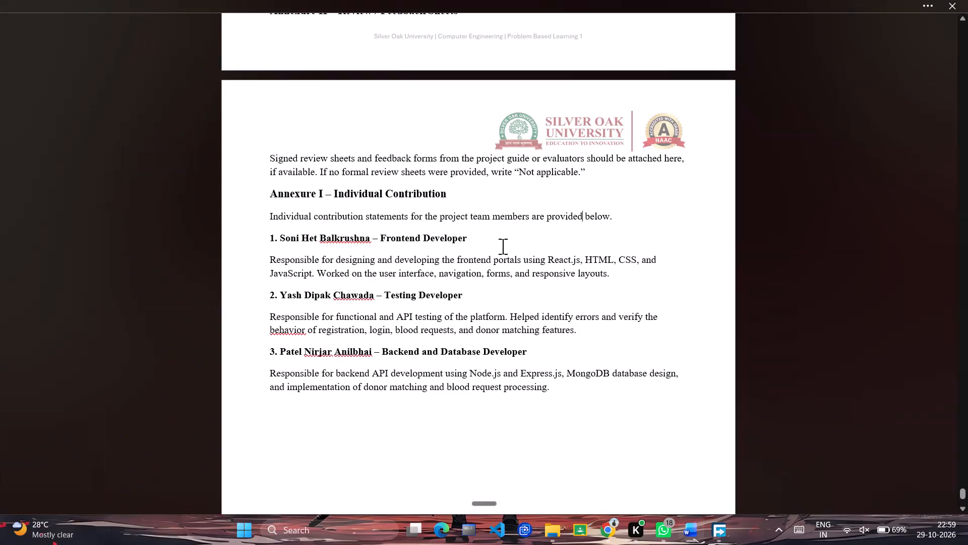
Replace the [FACULTY GUIDE NAME] placeholder in the page 2 signature block with the guide's name, prefixed with "Ms.".
drag(961, 257, 967, 83)
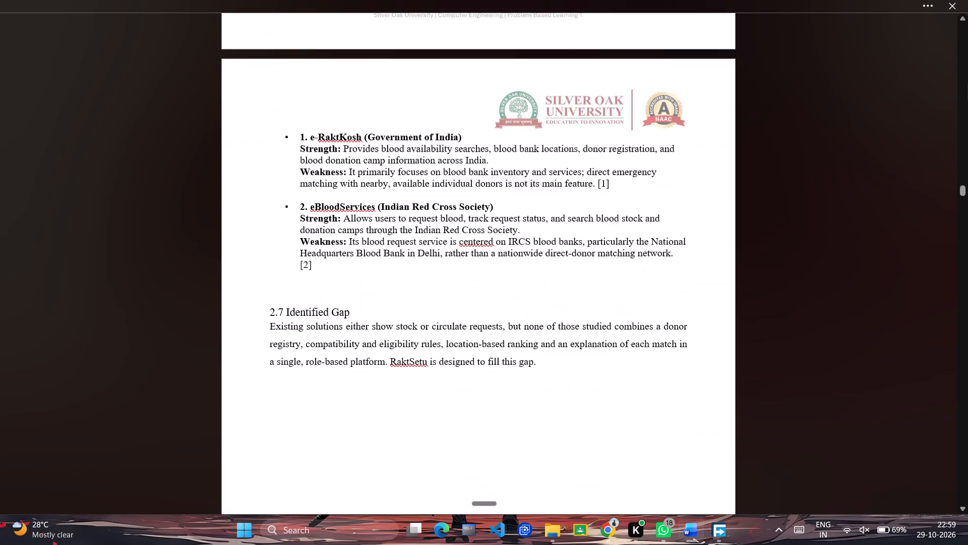
drag(967, 83, 967, 84)
scroll(459, 324, down, 2)
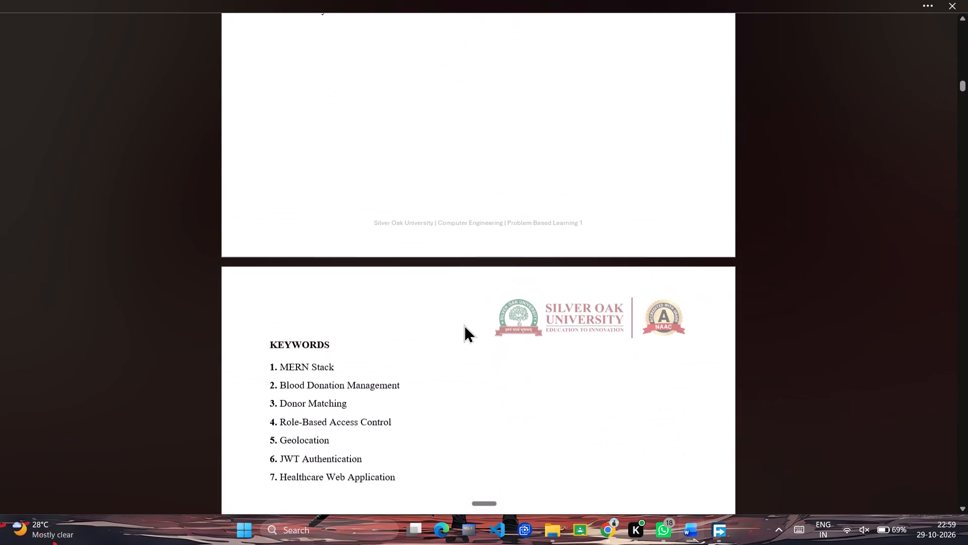
scroll(464, 324, up, 20)
scroll(464, 324, up, 7)
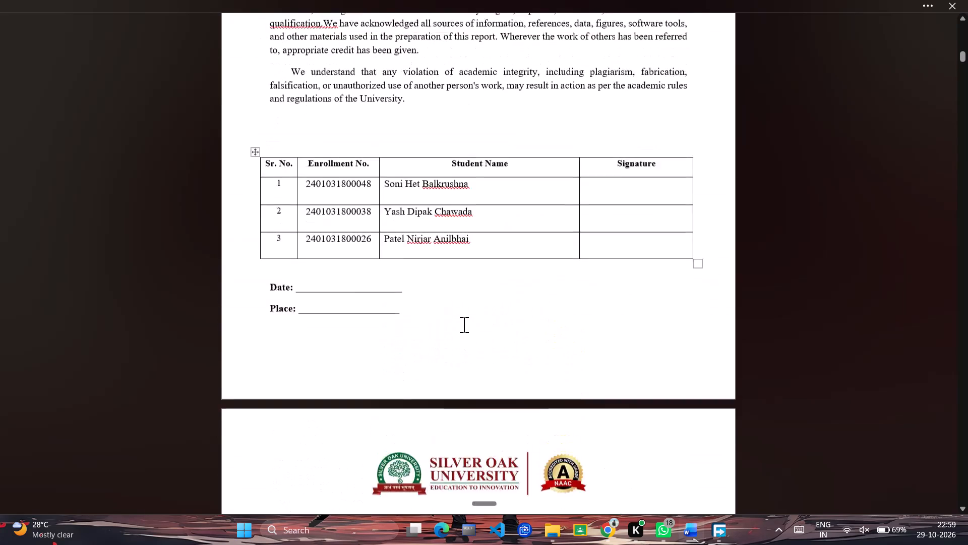
scroll(464, 324, up, 10)
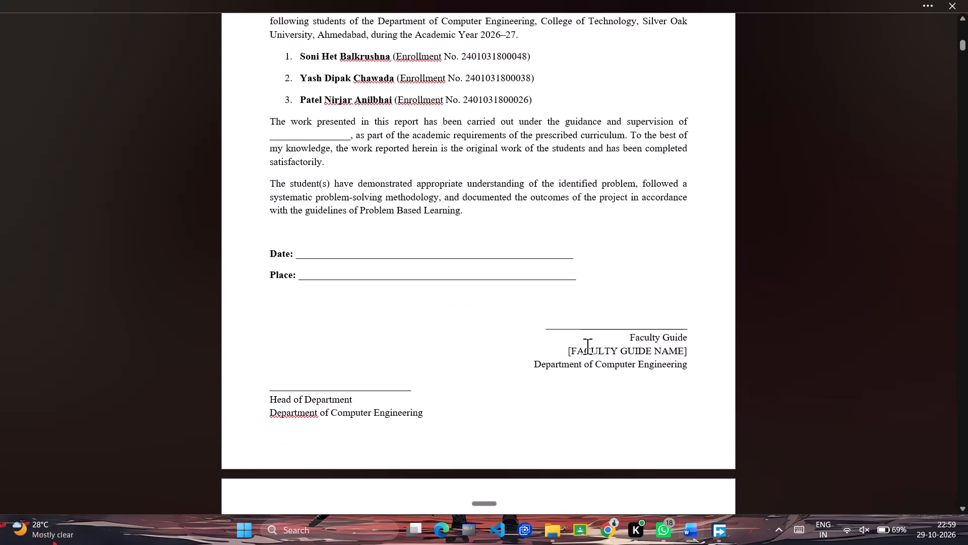
click(587, 346)
drag(569, 352, 685, 350)
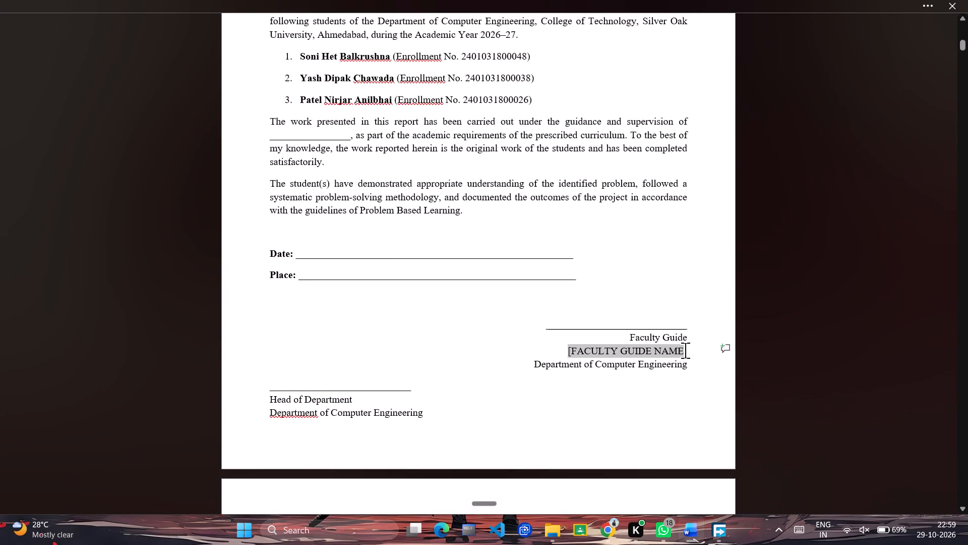
drag(685, 350, 686, 350)
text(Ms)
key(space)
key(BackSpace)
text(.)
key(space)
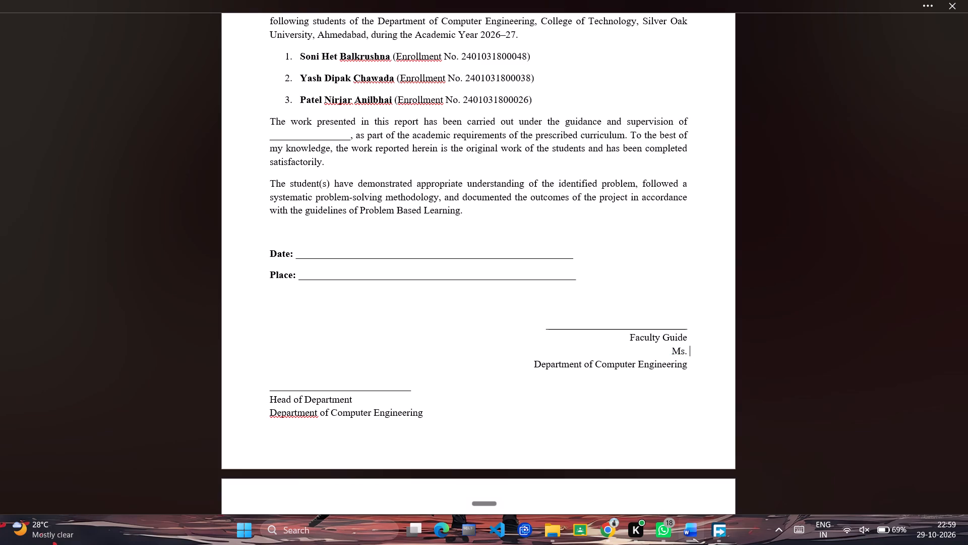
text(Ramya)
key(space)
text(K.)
Save the edited report PBL.docx.
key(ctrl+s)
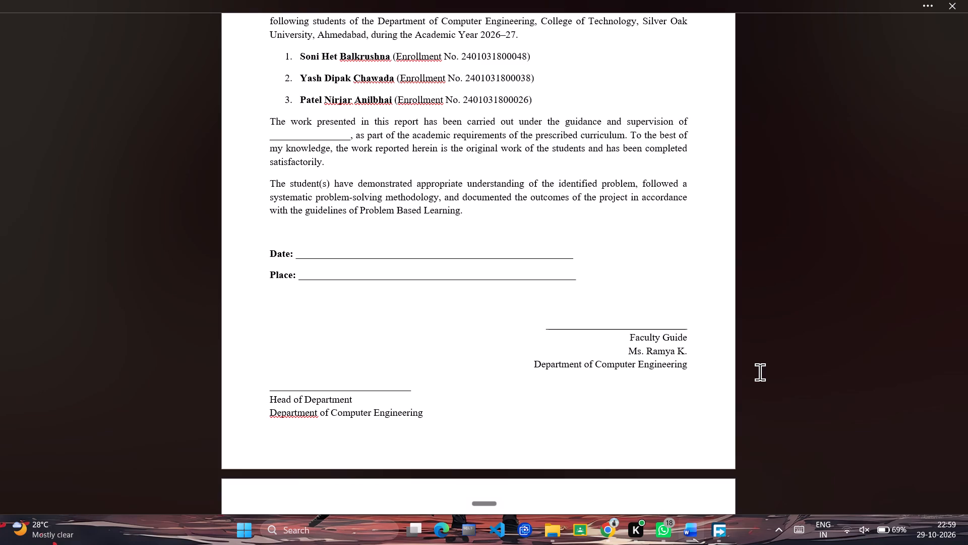
click(127, 0)
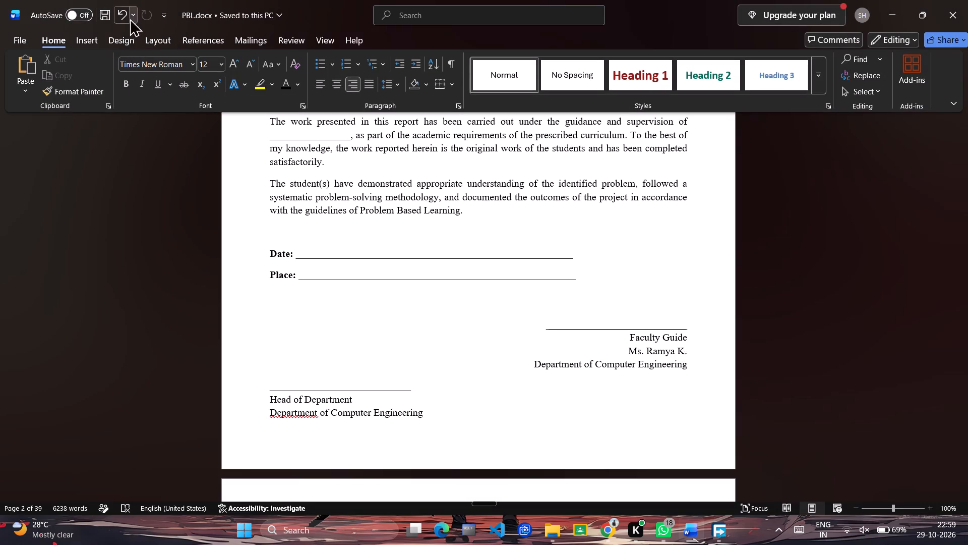
click(109, 16)
Switch to the iLovePDF Word-to-PDF conversion page in Chrome.
key(alt+Tab)
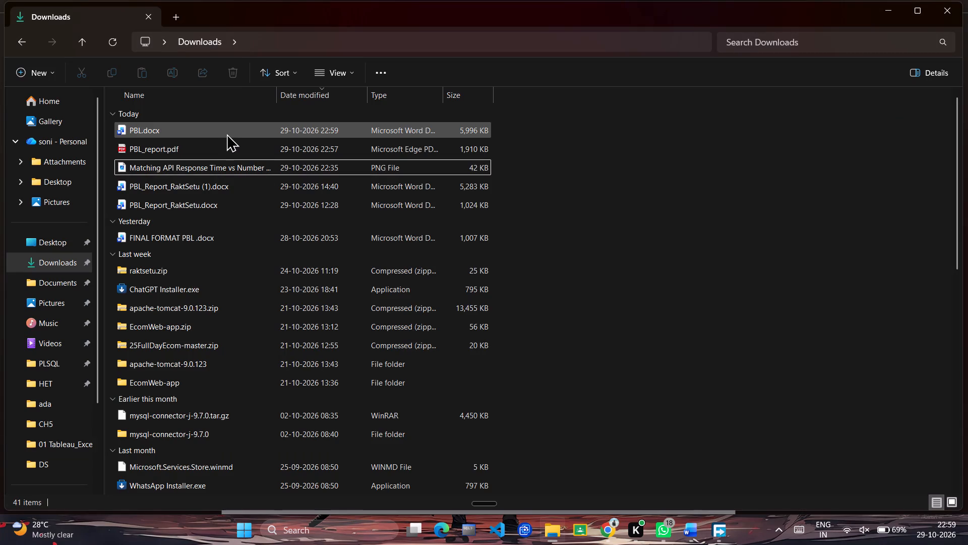
click(605, 527)
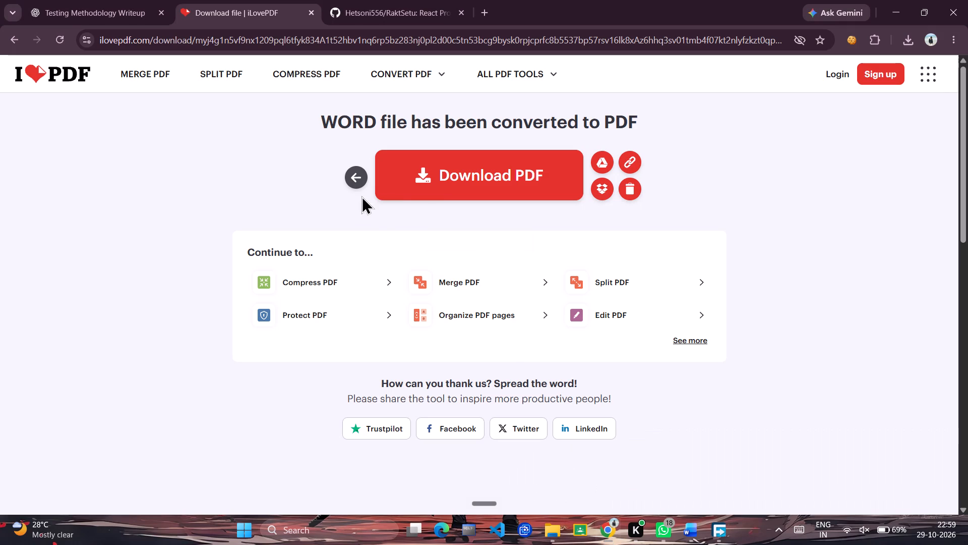
click(355, 176)
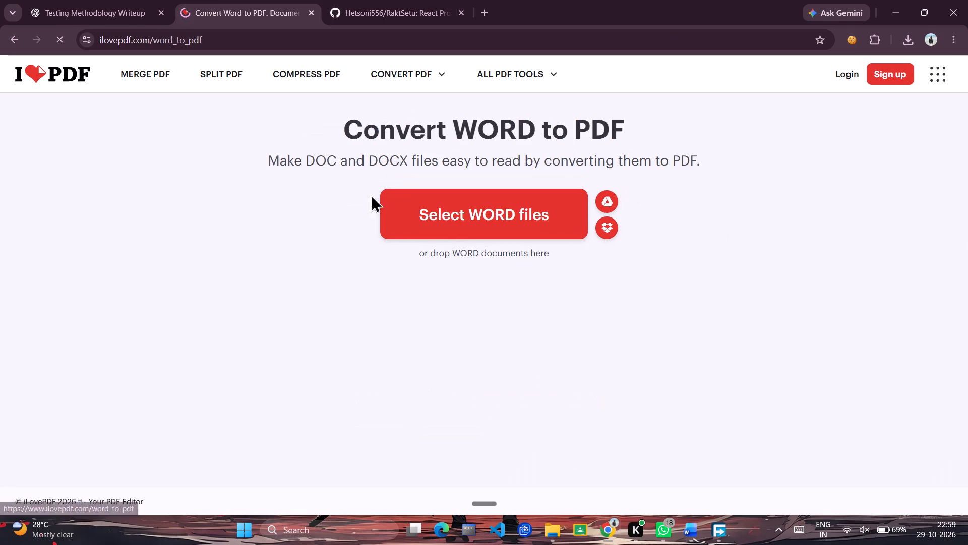
click(502, 228)
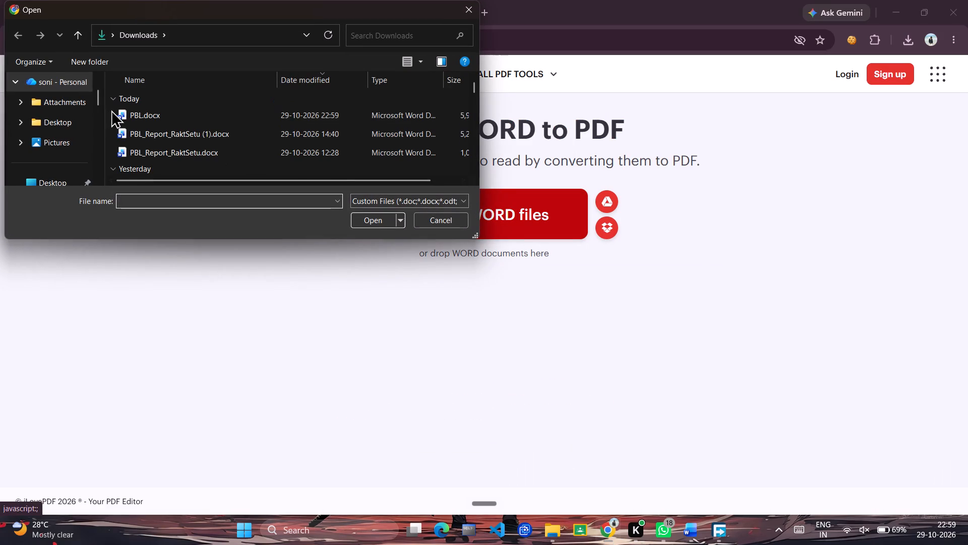
click(148, 109)
click(370, 220)
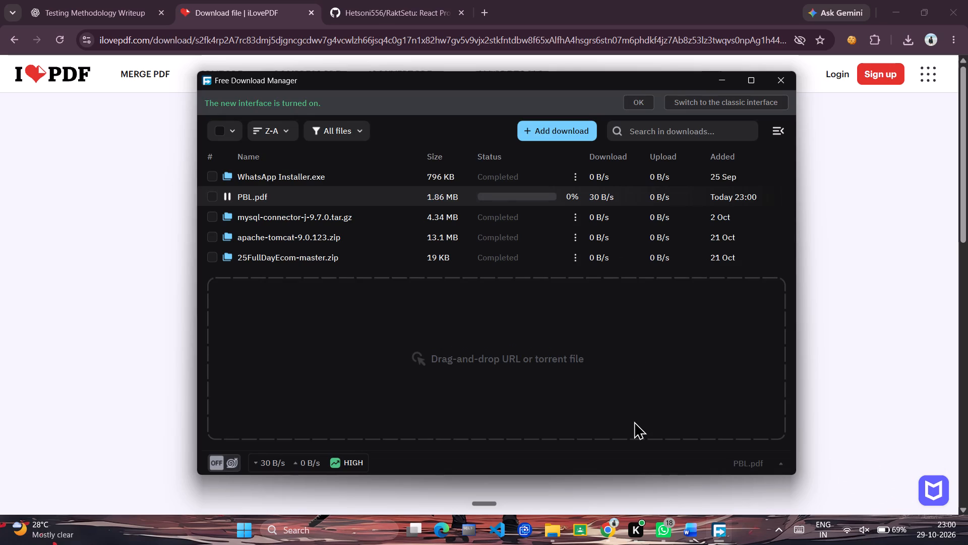
Switch to File Explorer showing the Downloads folder.
key(alt+Tab)
key(alt+Tab)
key(alt+Tab)
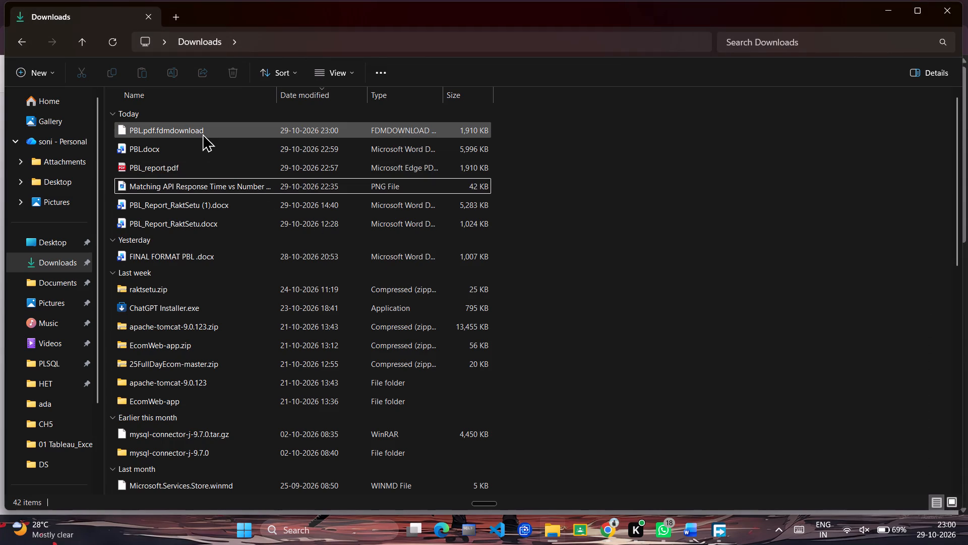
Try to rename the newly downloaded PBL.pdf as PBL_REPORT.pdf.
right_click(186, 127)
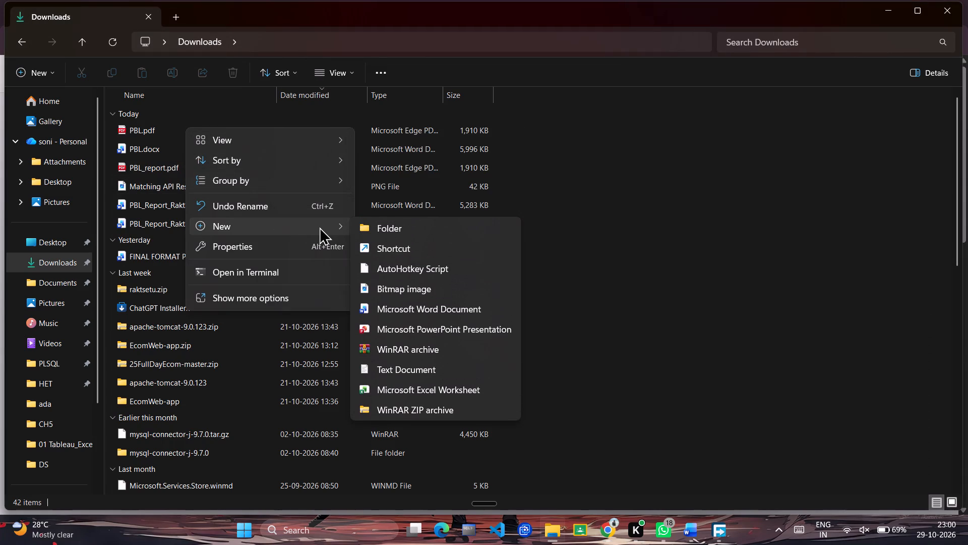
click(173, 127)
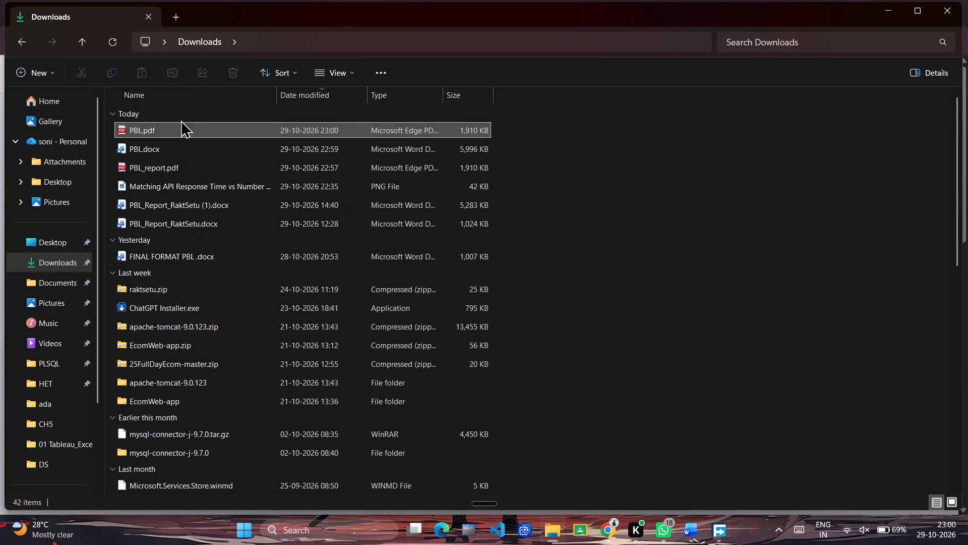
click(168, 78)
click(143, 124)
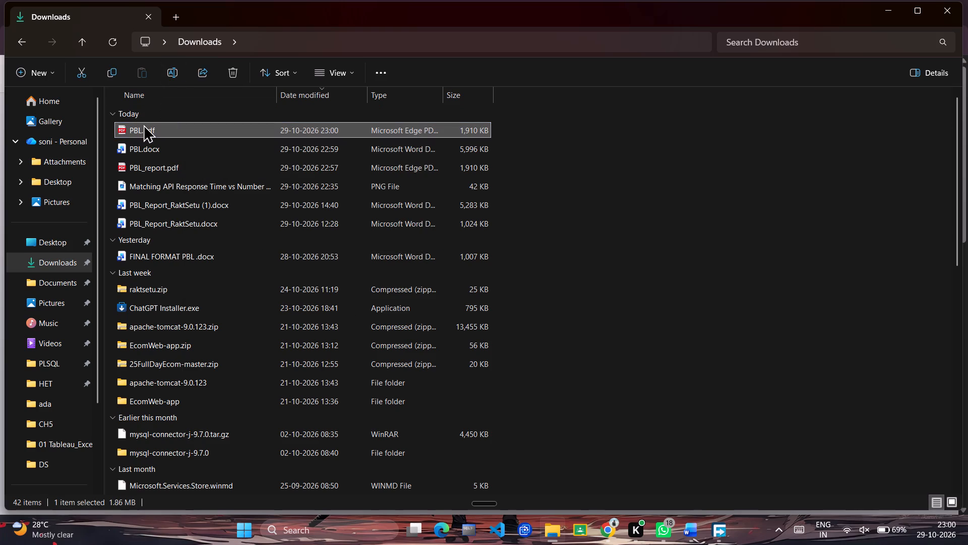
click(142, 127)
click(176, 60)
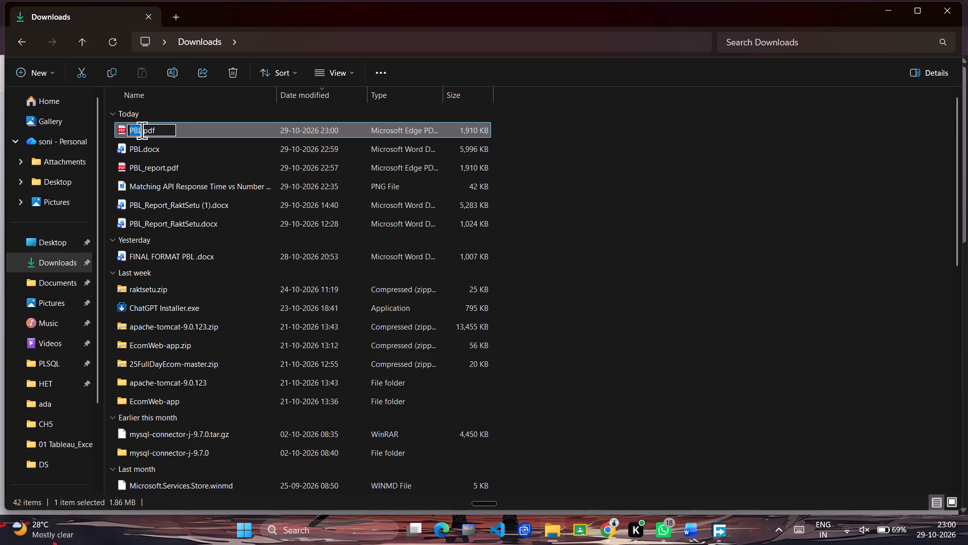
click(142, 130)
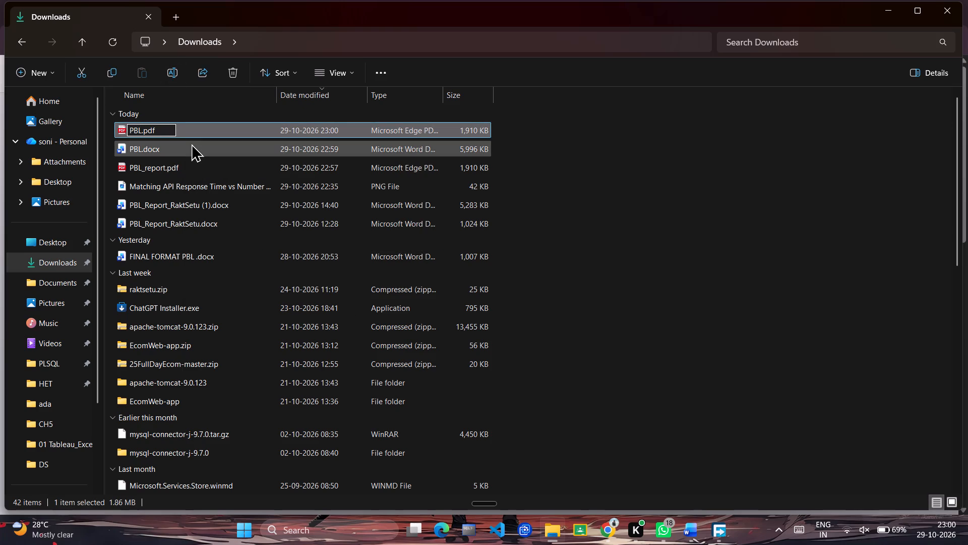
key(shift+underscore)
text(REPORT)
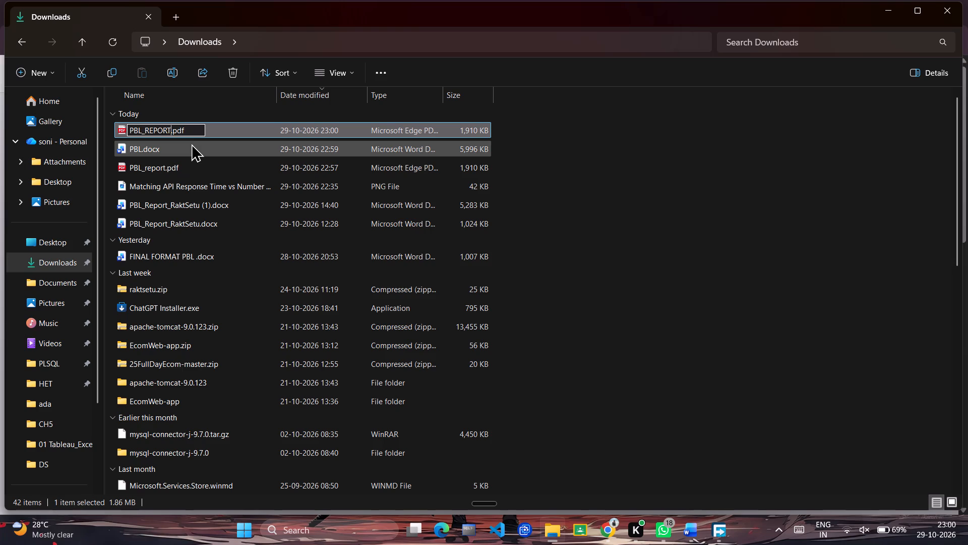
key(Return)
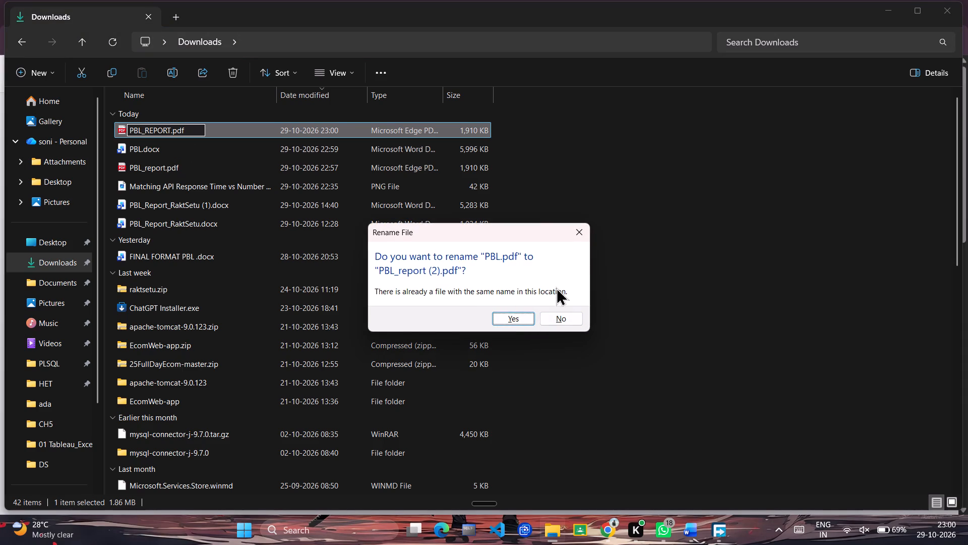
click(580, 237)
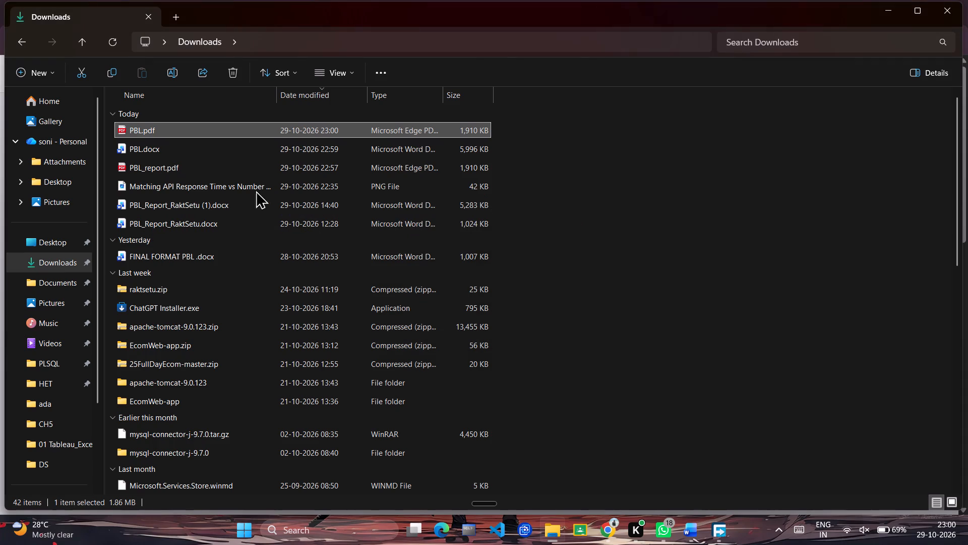
Delete the older PBL_report.pdf from the Downloads folder.
click(212, 169)
click(231, 77)
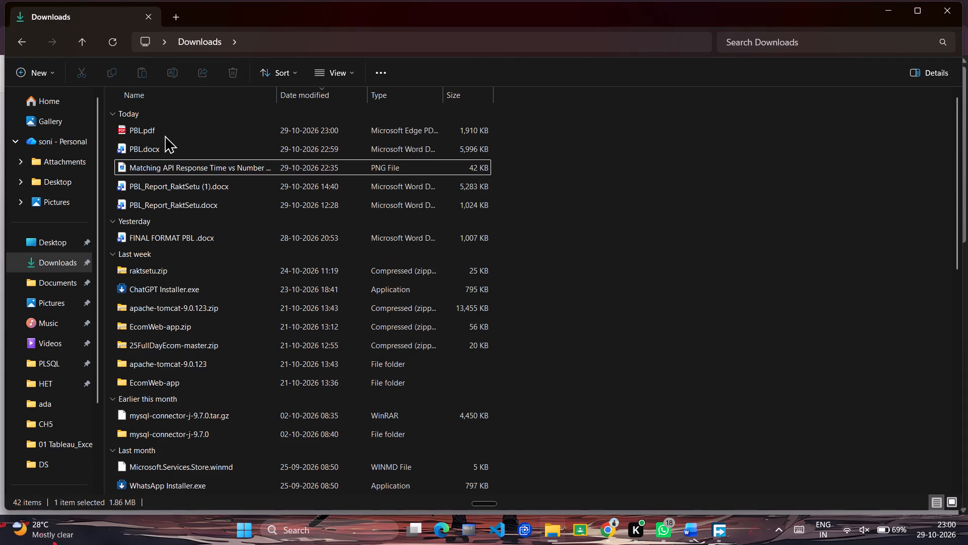
Rename the new PBL.pdf in the Downloads folder as PBL_REPORT.pdf.
click(163, 131)
right_click(163, 131)
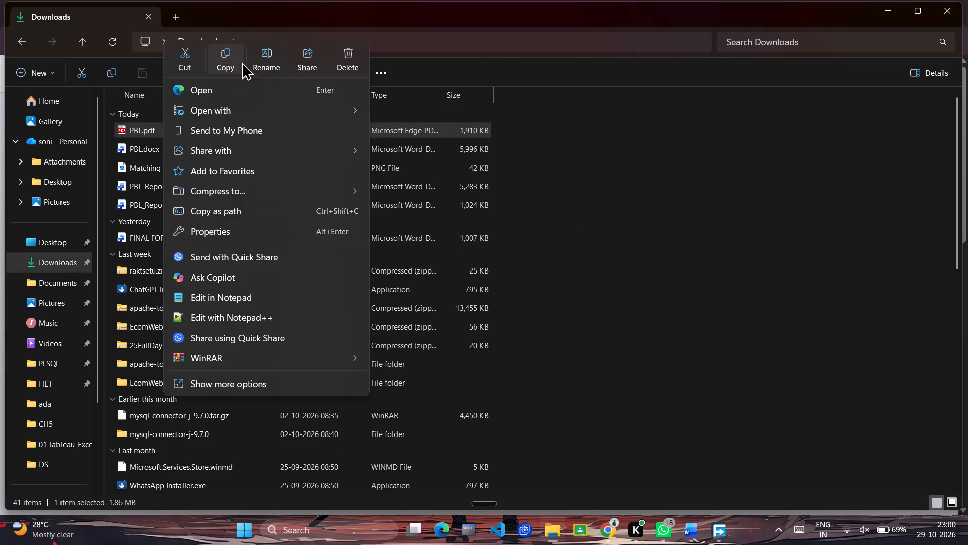
click(248, 62)
click(267, 60)
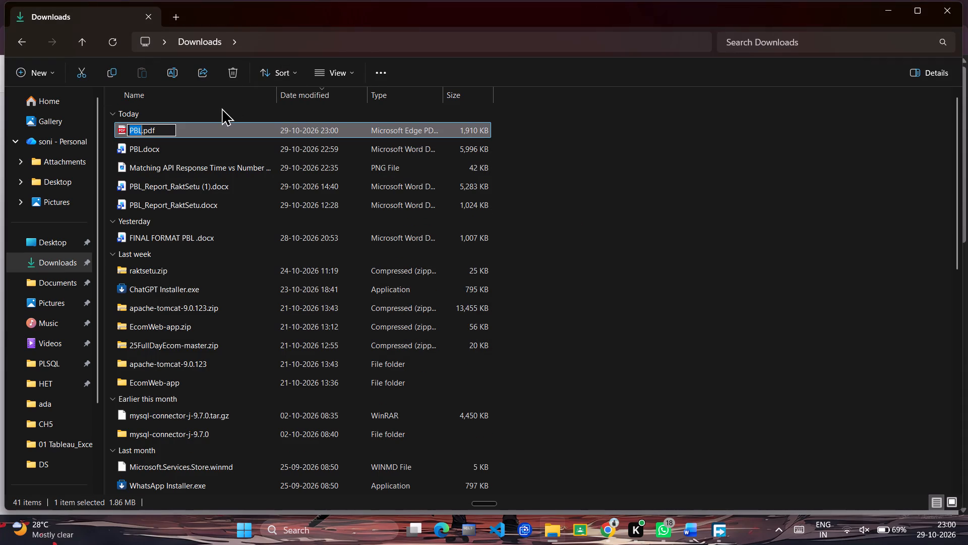
click(142, 130)
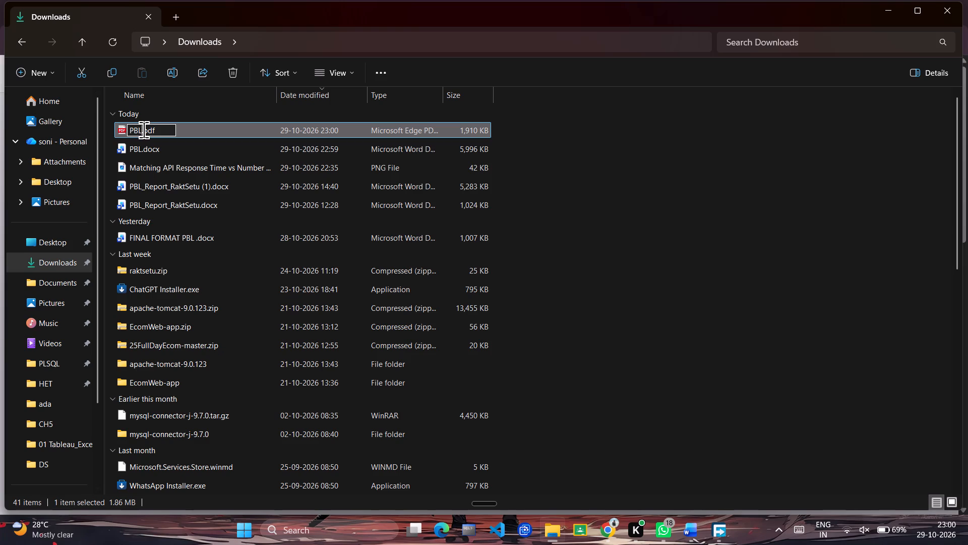
key(space)
key(BackSpace)
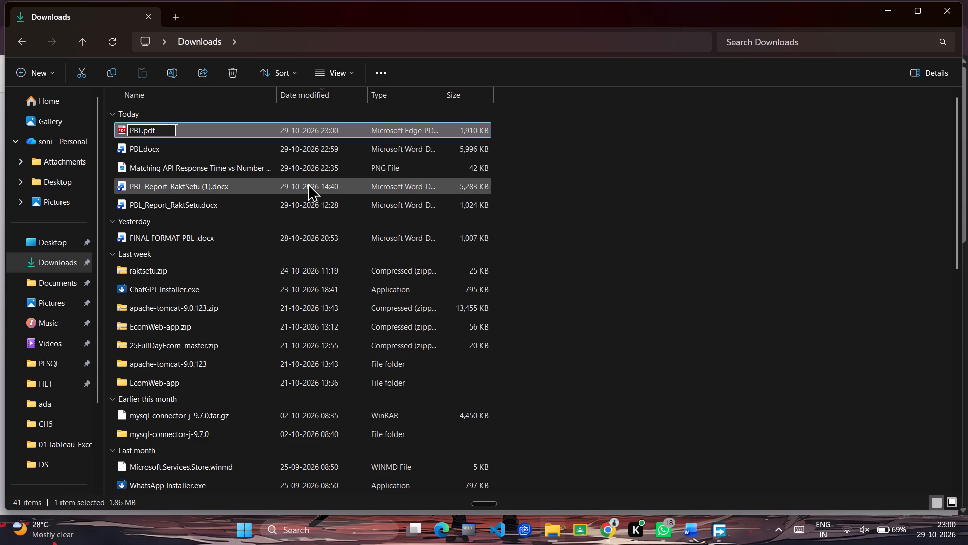
text(_REPORT)
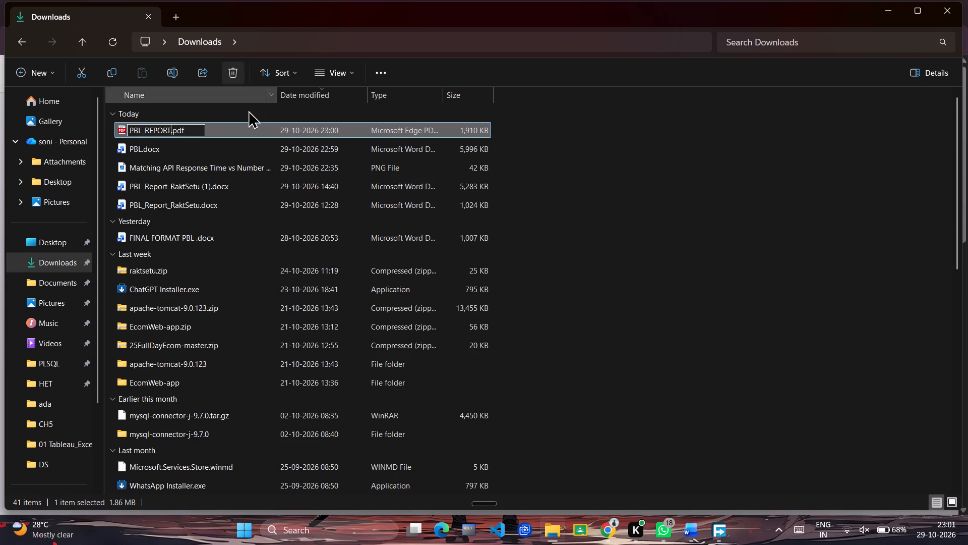
click(254, 122)
click(720, 153)
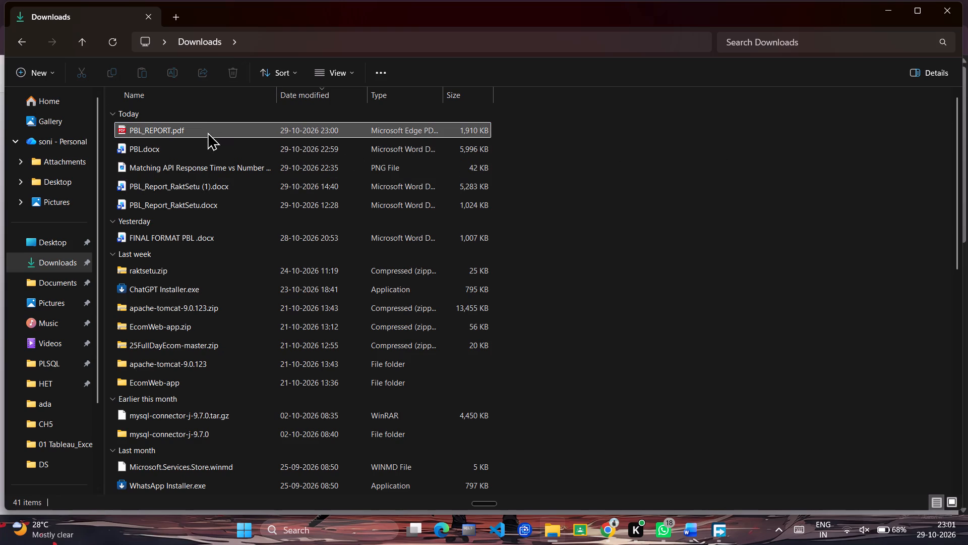
Open PBL_REPORT.pdf from the Downloads folder and request removal of the Copyfish Free OCR Software extension.
double_click(206, 133)
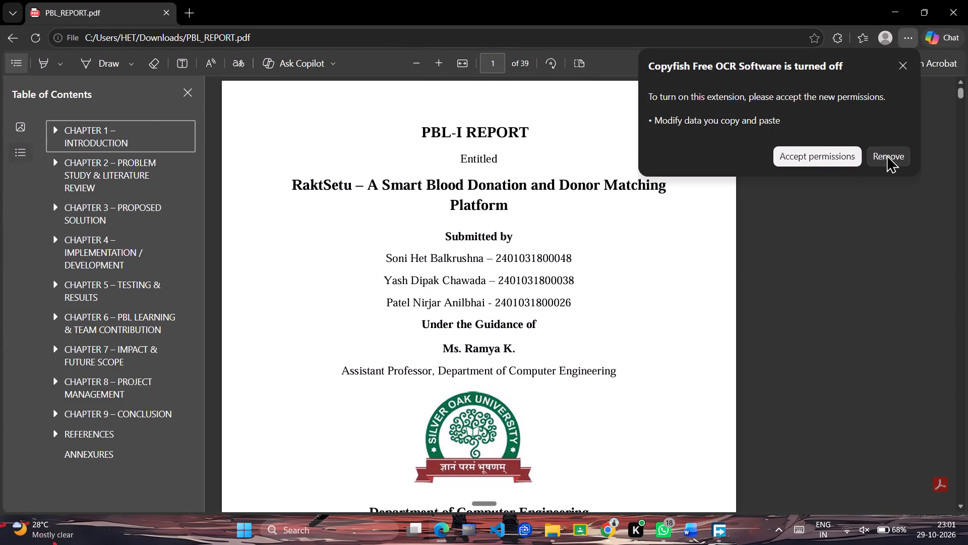
click(886, 154)
Examine the certificate, declaration and following front pages of PBL_REPORT.pdf for correct content and layout.
scroll(631, 350, down, 8)
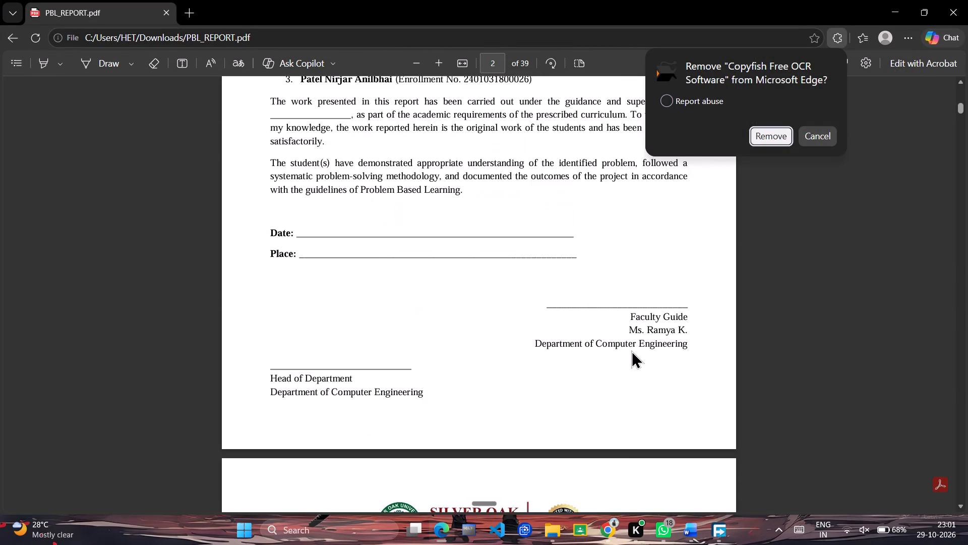
scroll(631, 350, down, 2)
scroll(631, 350, up, 2)
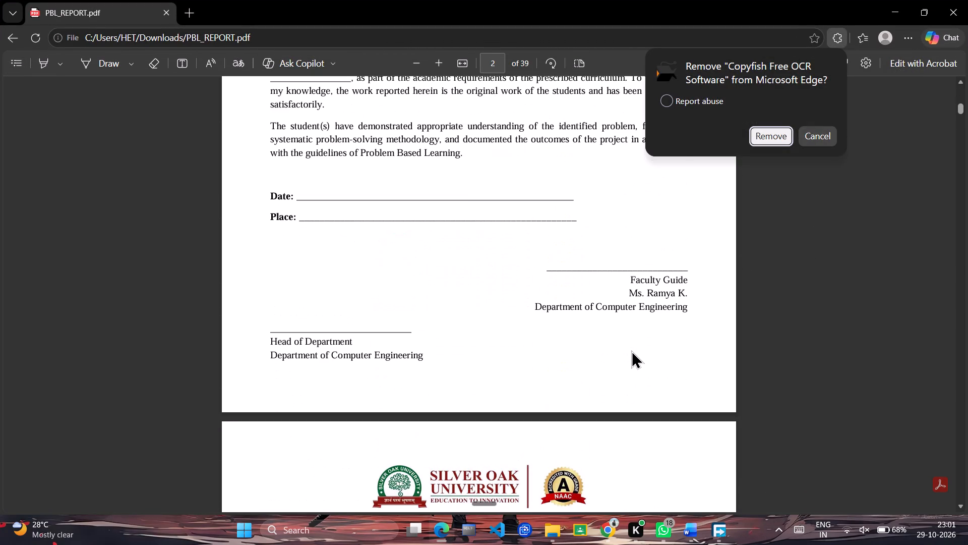
scroll(631, 350, down, 4)
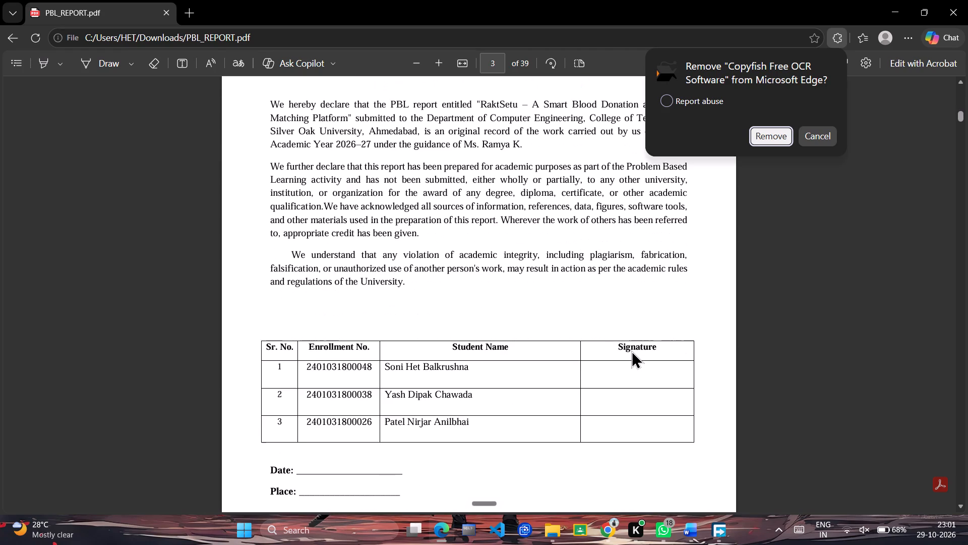
scroll(631, 350, up, 5)
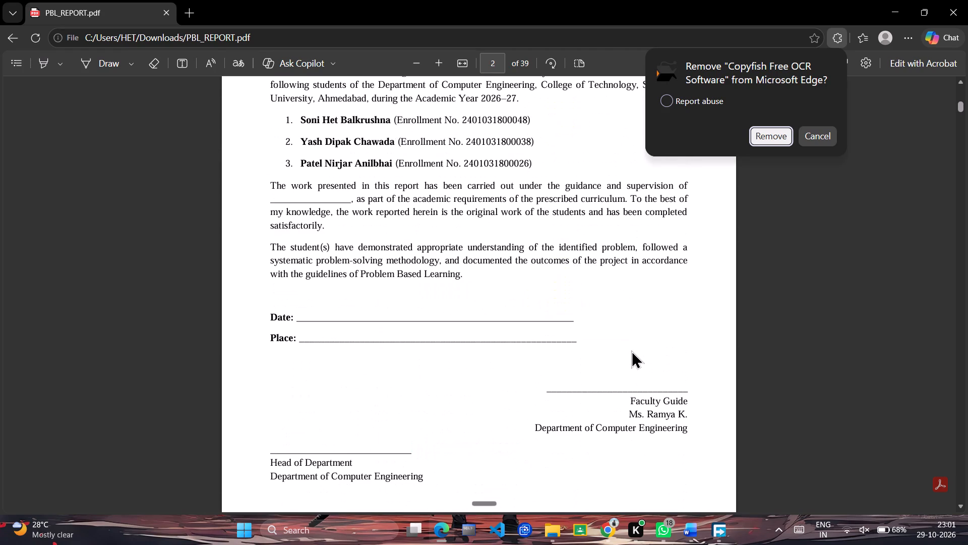
scroll(631, 350, down, 3)
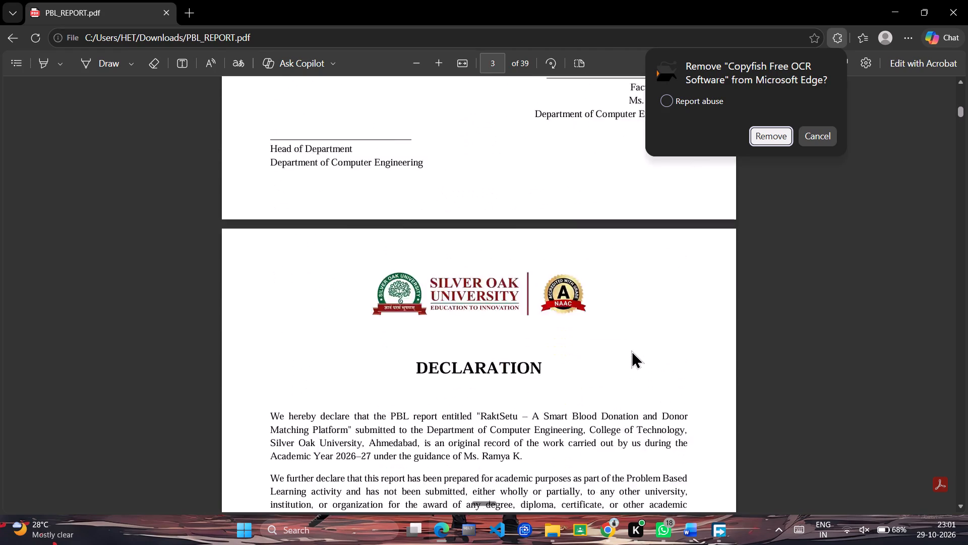
scroll(631, 350, down, 4)
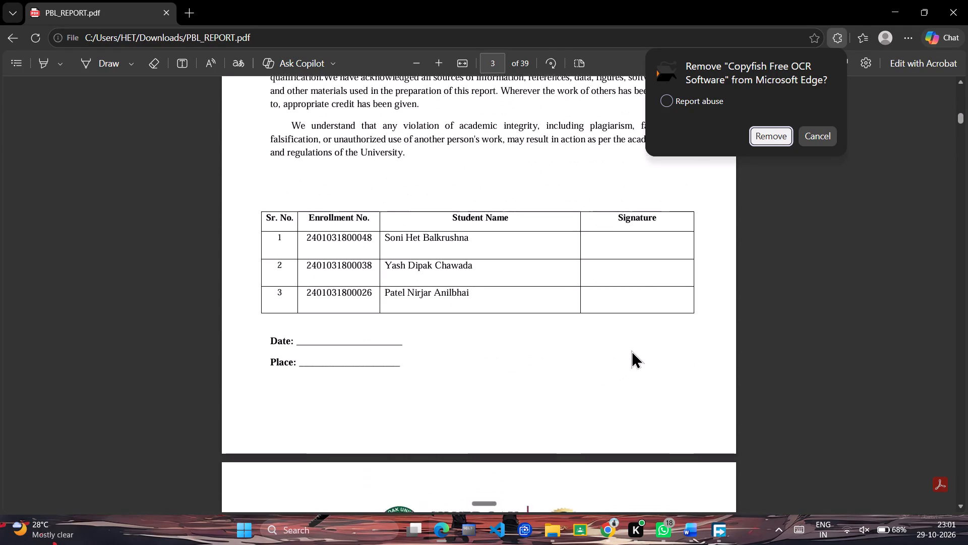
scroll(631, 350, down, 9)
Switch from the PDF viewer to another open application.
key(alt+Tab)
key(alt+Tab)
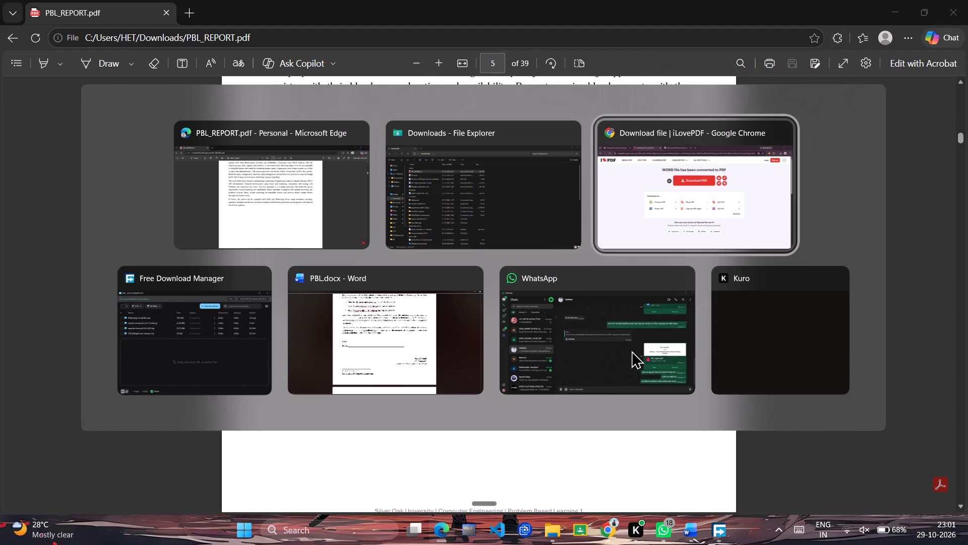
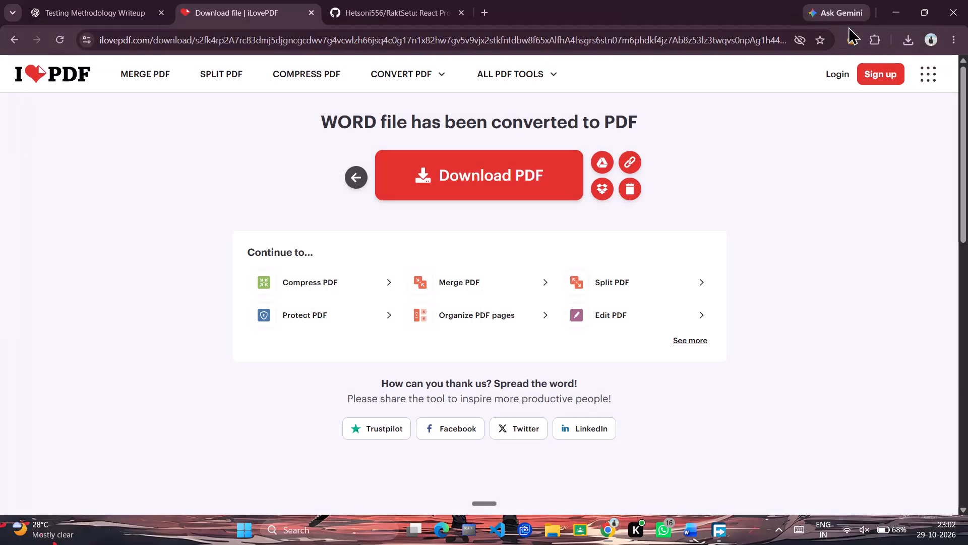
Close the browser window with the finished PDF conversion and the Free Download Manager window.
key(alt+F4)
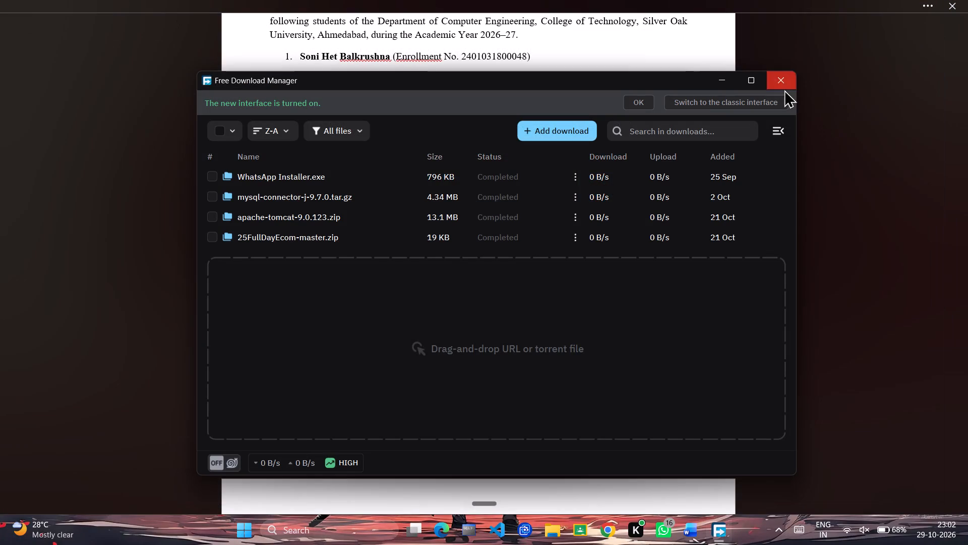
click(784, 89)
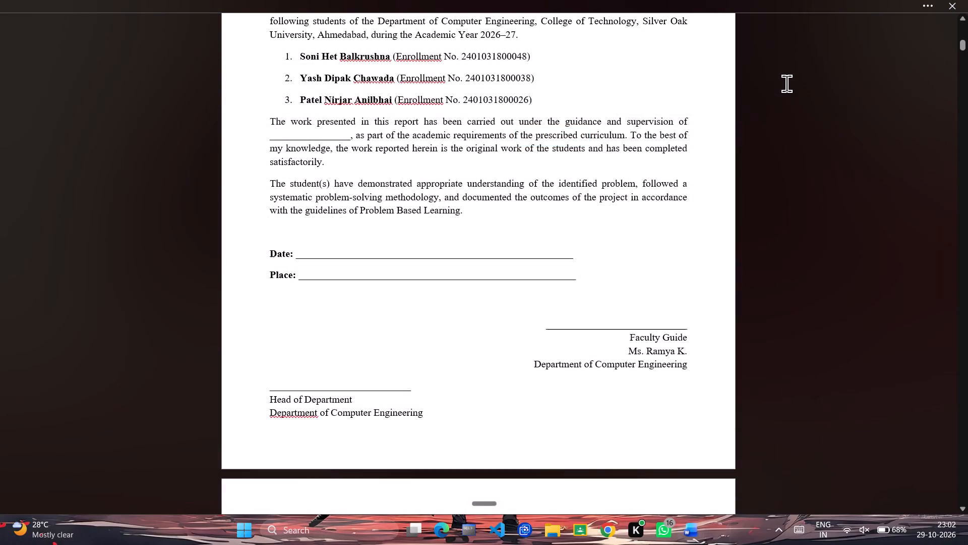